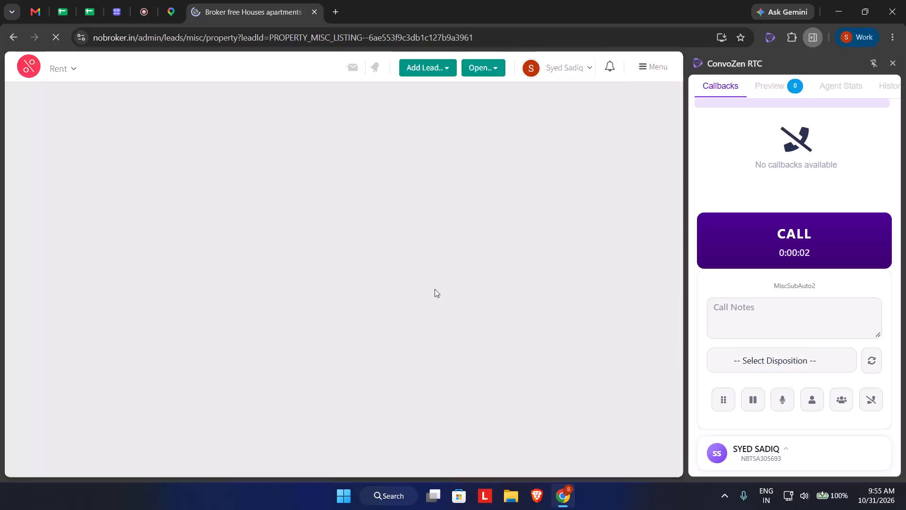
Examine the owner's last properties and view the 1 BHK House for Rent in Bapuji Nagar listing page.
scroll(474, 351, "down", 4)
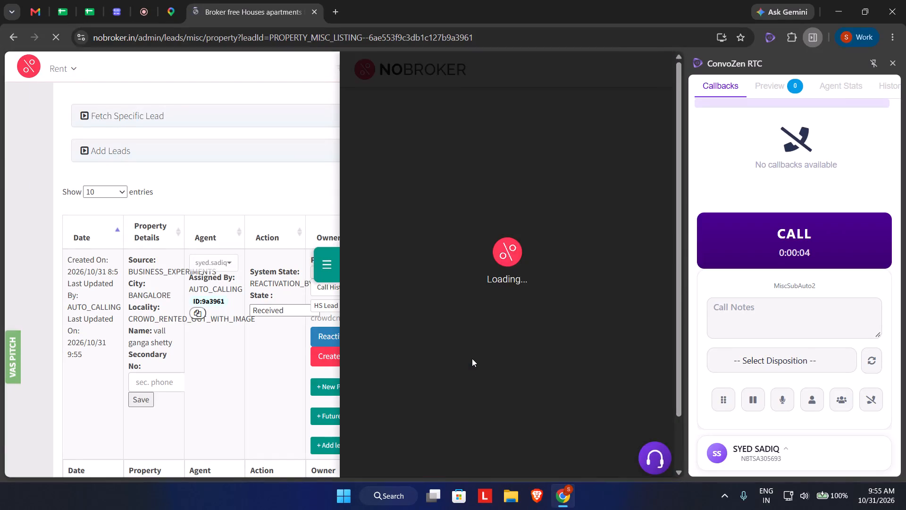
scroll(472, 358, "down", 5)
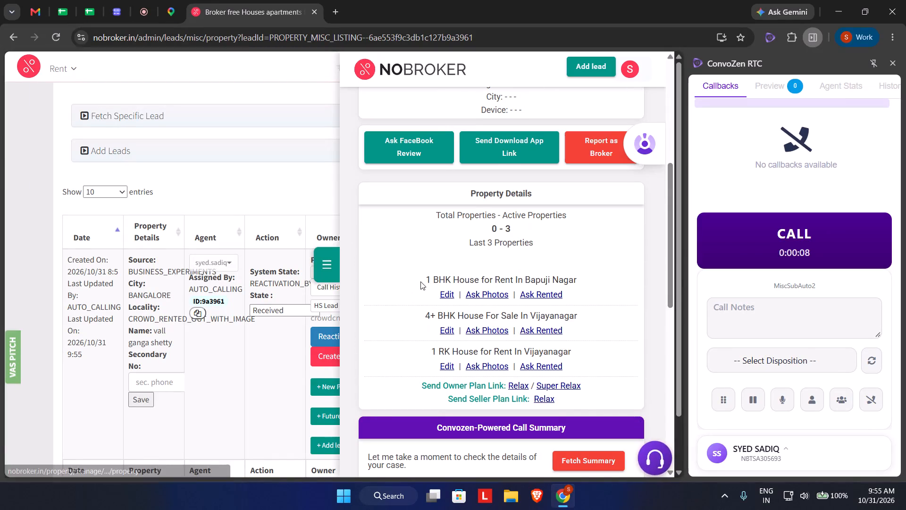
left_click_drag(426, 273, 443, 279)
left_click_drag(453, 280, 507, 287)
left_click_drag(512, 284, 520, 276)
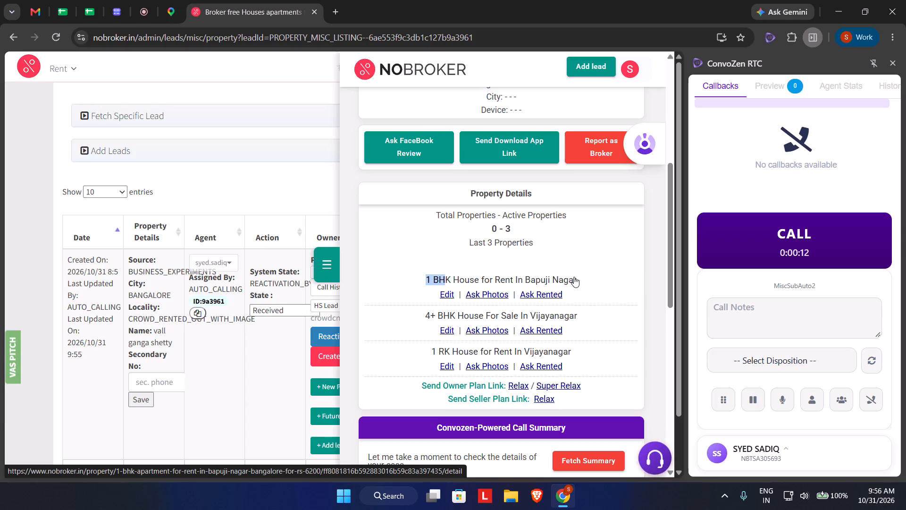
double_click(576, 274)
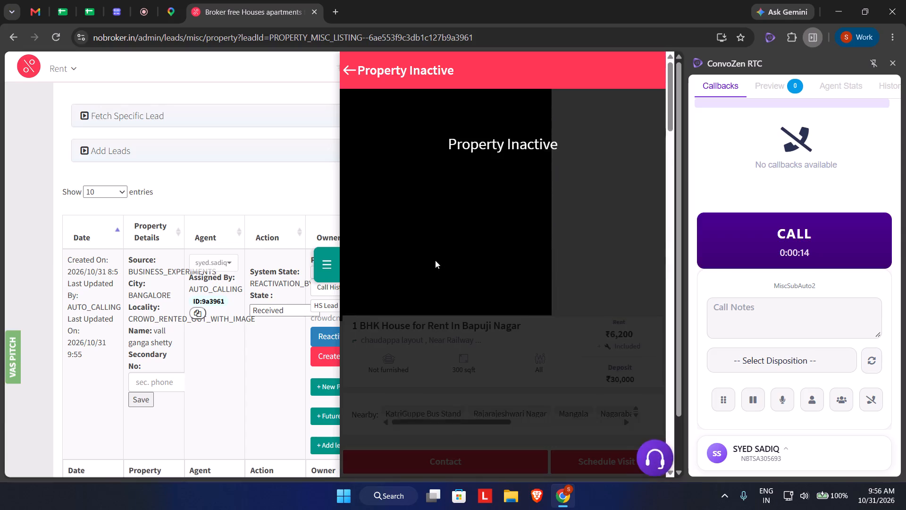
left_click(342, 71)
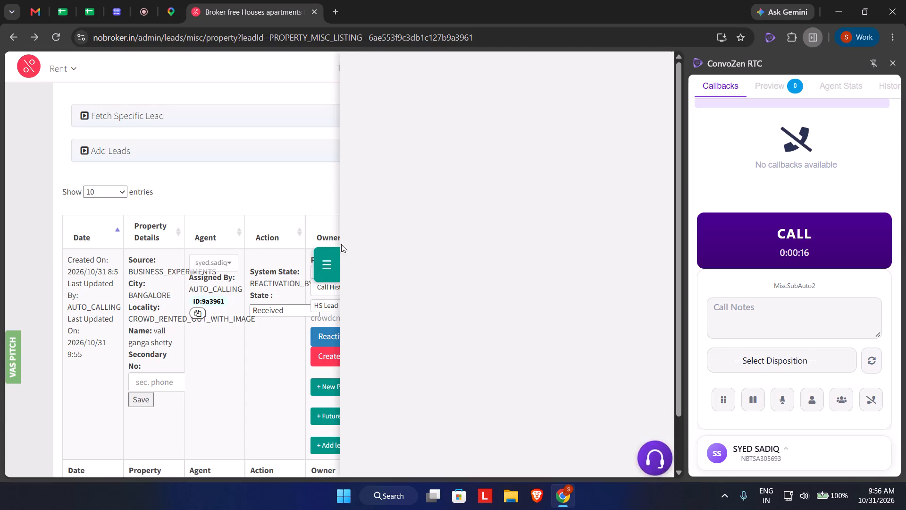
Open the owner's listing dashboard from the lead and look through all of the owner's properties.
scroll(288, 259, "up", 4)
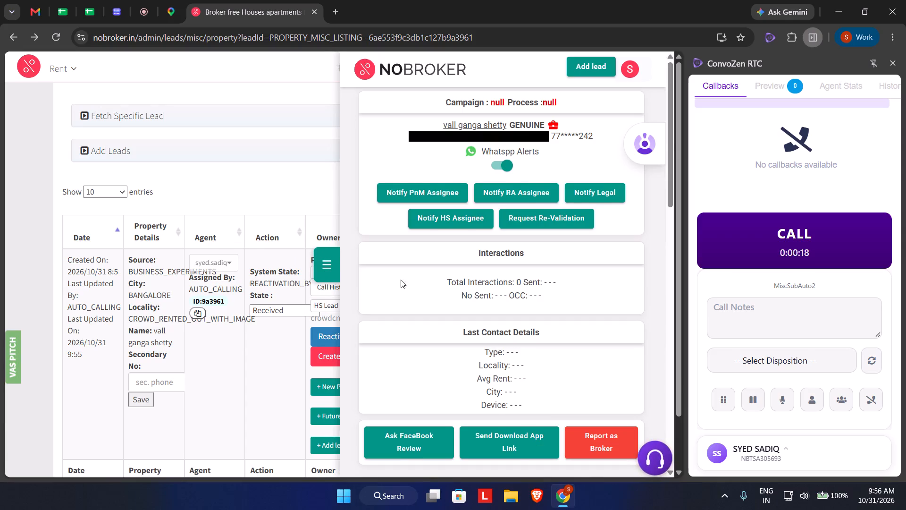
scroll(538, 292, "down", 4)
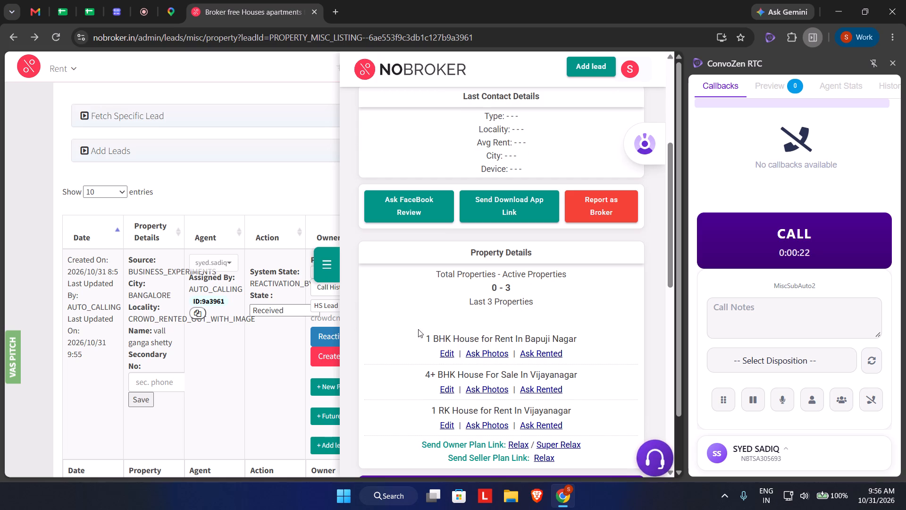
scroll(259, 303, "up", 3)
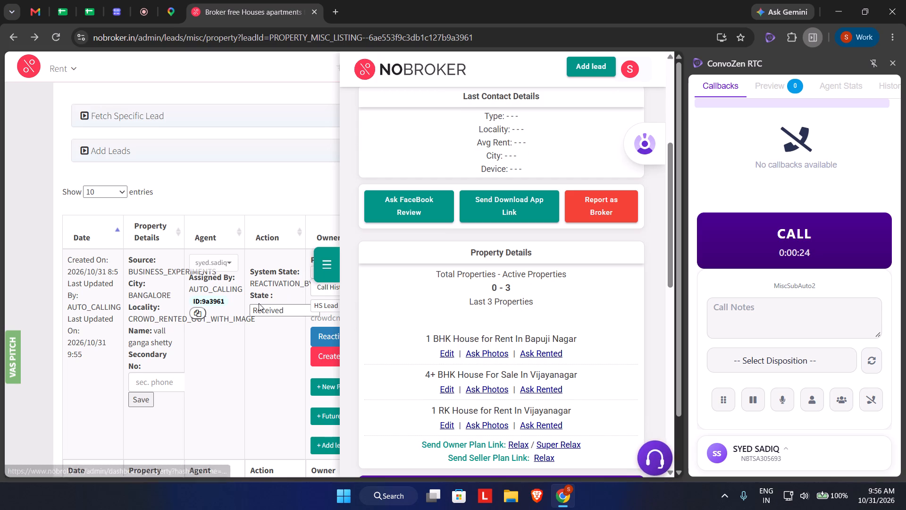
scroll(259, 303, "up", 1)
scroll(259, 303, "down", 2)
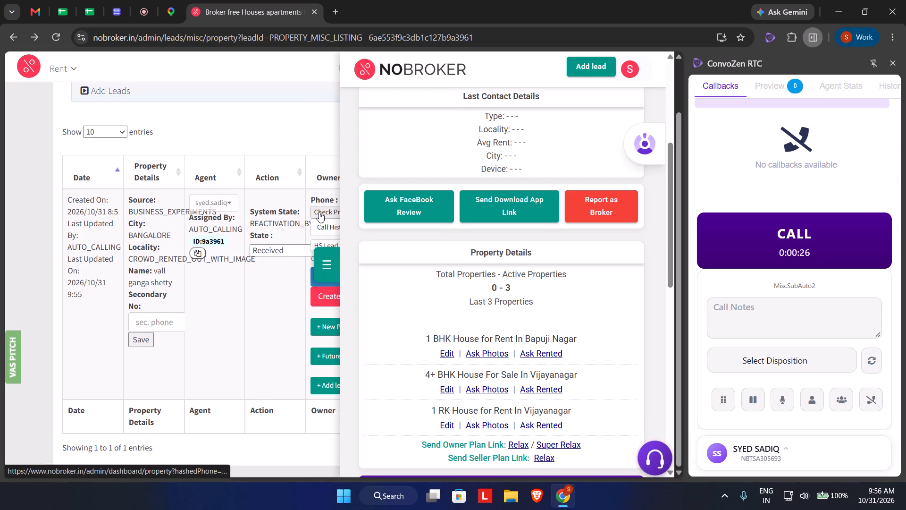
left_click(319, 212)
scroll(324, 231, "down", 17)
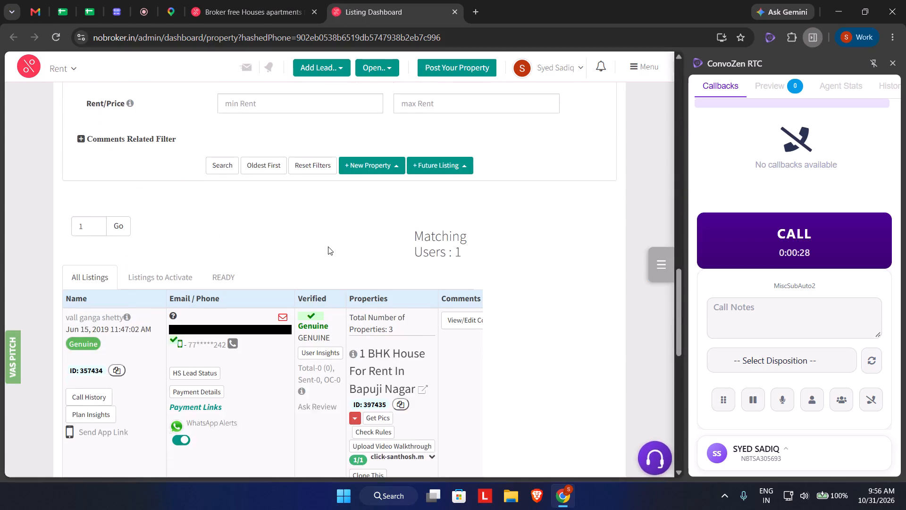
scroll(328, 246, "down", 4)
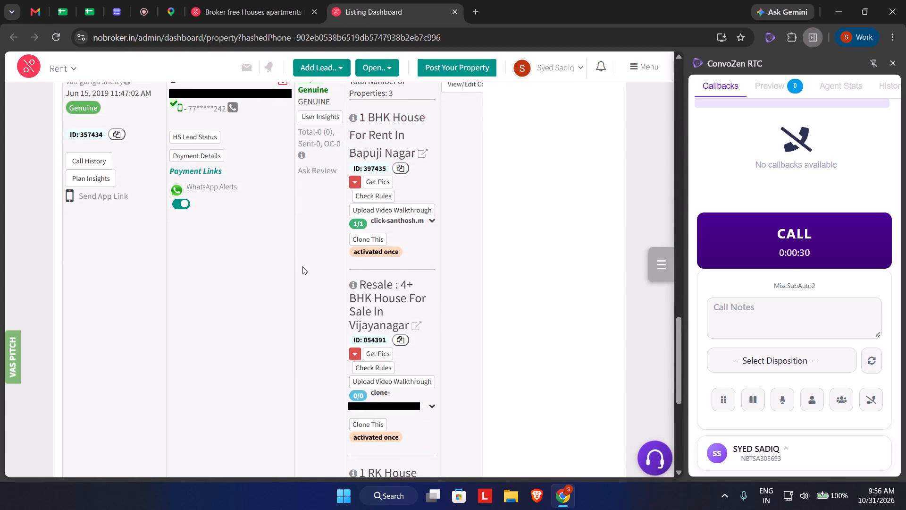
scroll(302, 265, "down", 3)
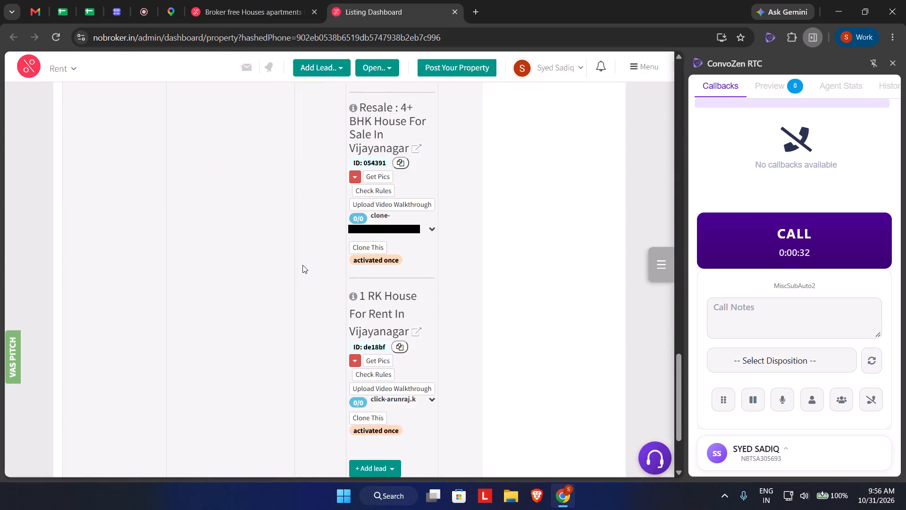
scroll(302, 265, "down", 1)
scroll(302, 265, "up", 7)
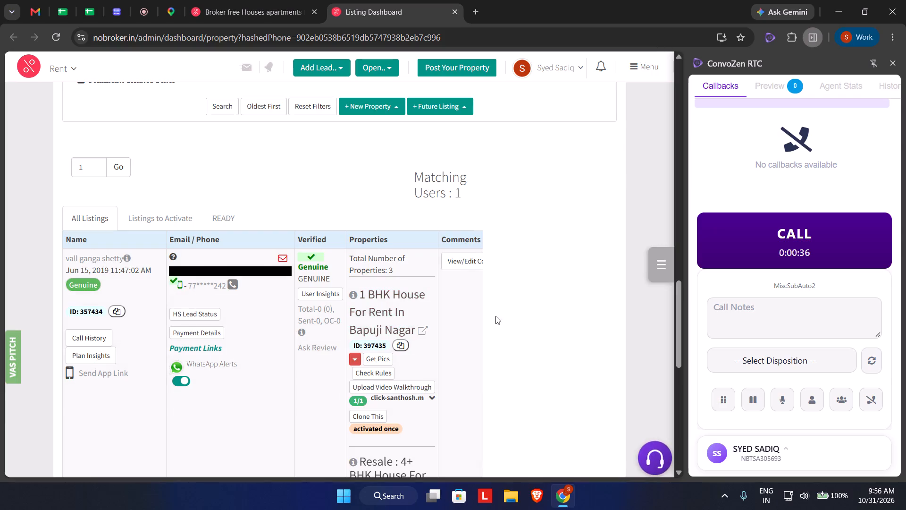
Examine the 1 BHK Bapuji Nagar listing's property and locality details, reading the full street/area, and collapse the form.
left_click(384, 300)
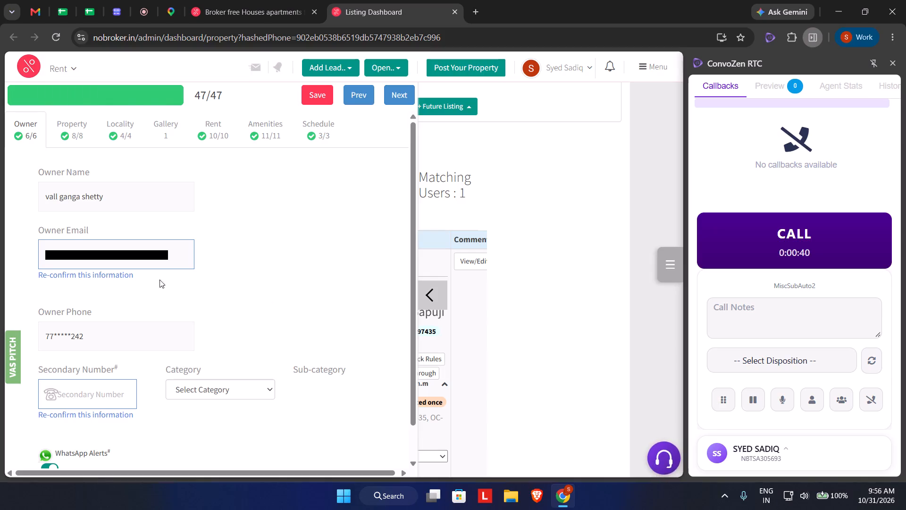
left_click(76, 134)
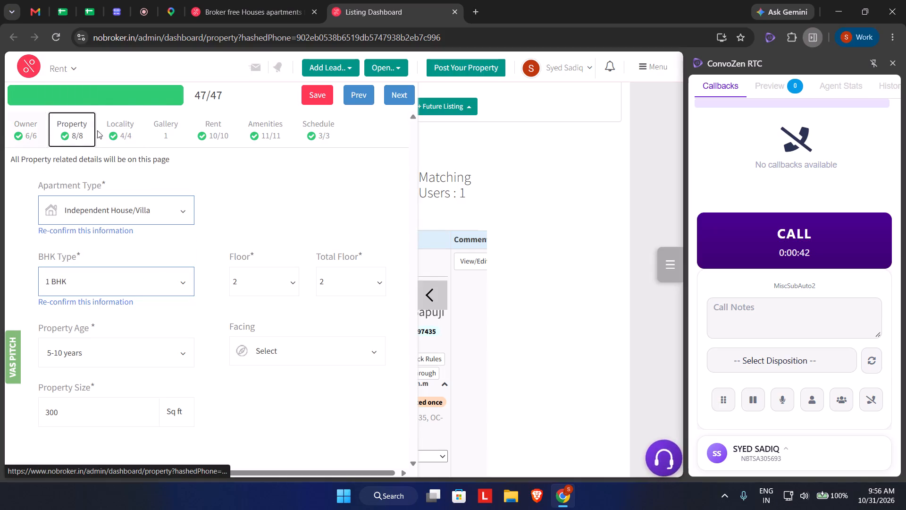
left_click(101, 129)
left_click(99, 288)
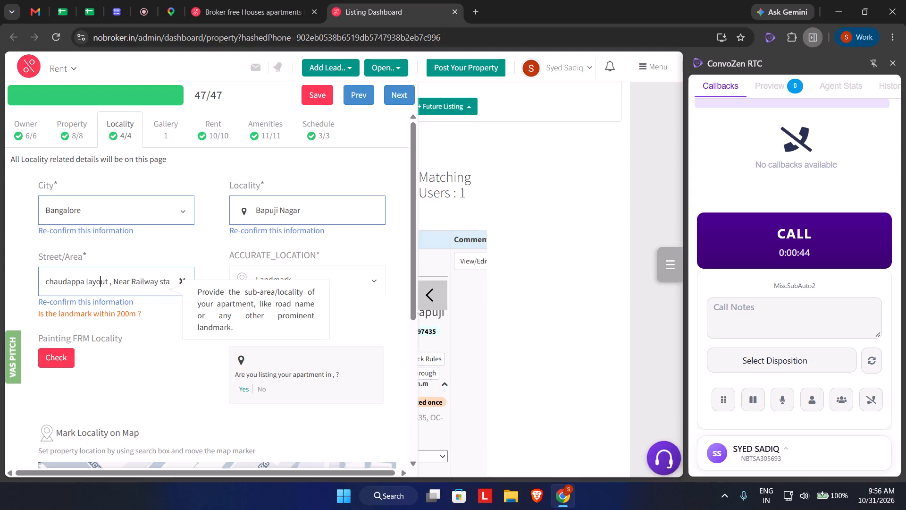
key("Right")
key("Right")
key("Right")
key("Right")
key("Right")
key("Right")
key("Right")
key("Right")
key("Right")
key("Right")
key("Right")
key("Right")
key("Right")
key("Right")
key("Right")
key("Right")
key("Right")
key("Right")
key("Right")
key("Right")
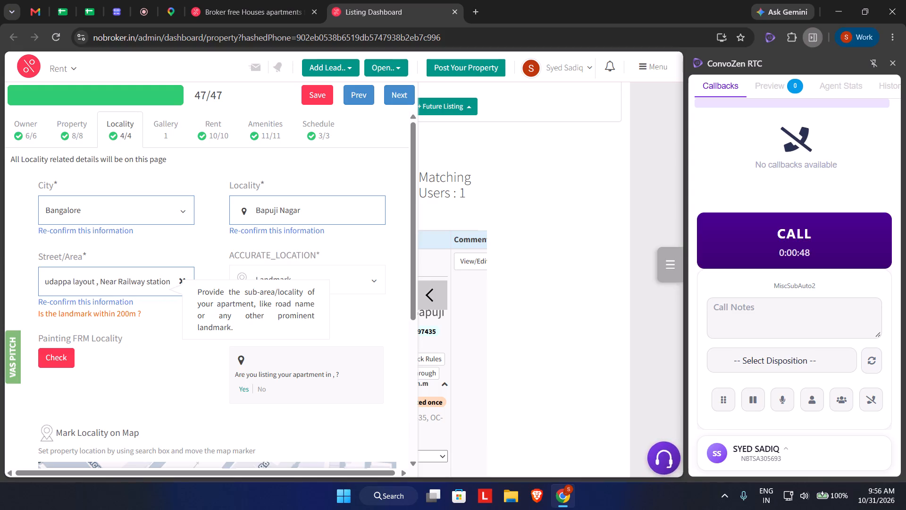
left_click(430, 297)
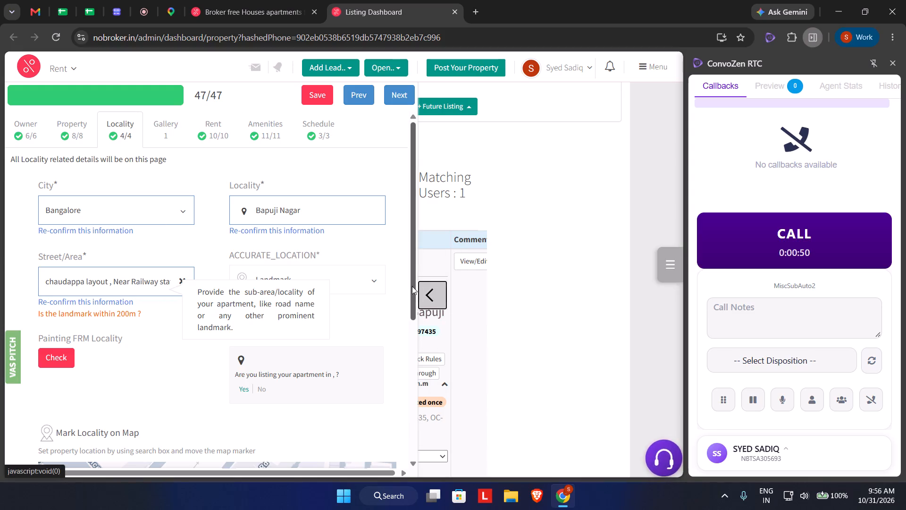
left_click(436, 297)
Examine the 1 RK Vijayanagar listing's locality details, reading the full street/area, and close the listing dashboard.
scroll(456, 291, "down", 4)
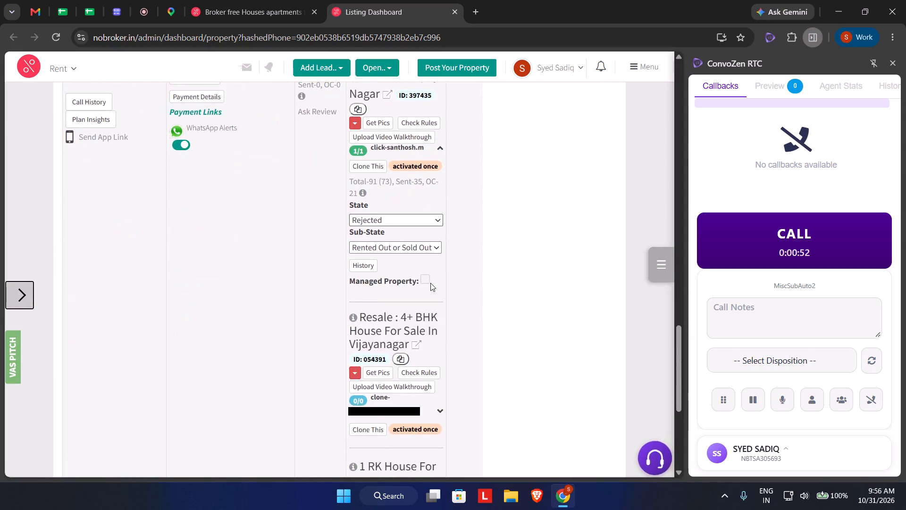
scroll(430, 290, "down", 3)
left_click(357, 303)
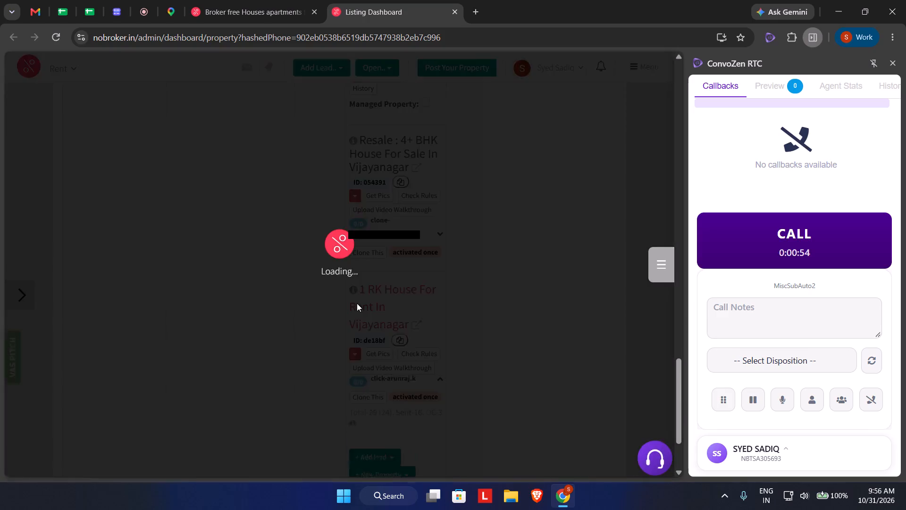
left_click_drag(119, 135, 119, 141)
left_click_drag(119, 141, 121, 146)
left_click(122, 142)
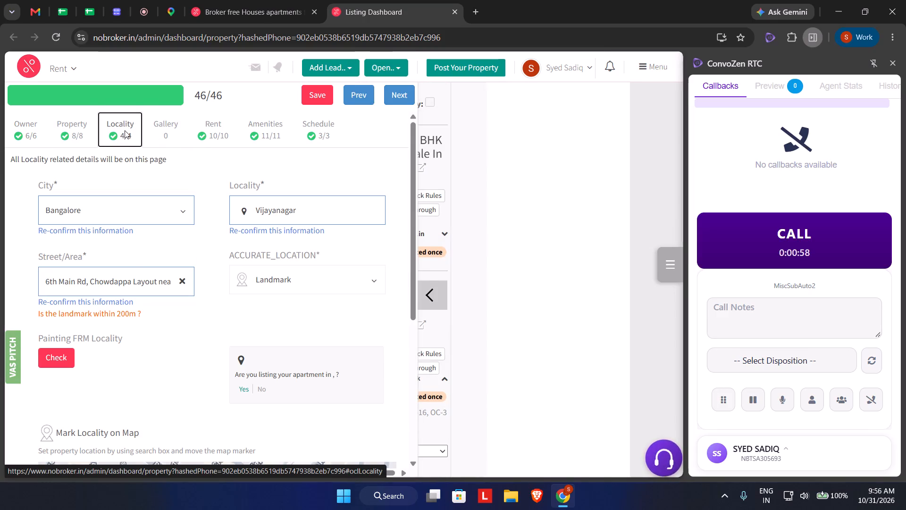
double_click(146, 276)
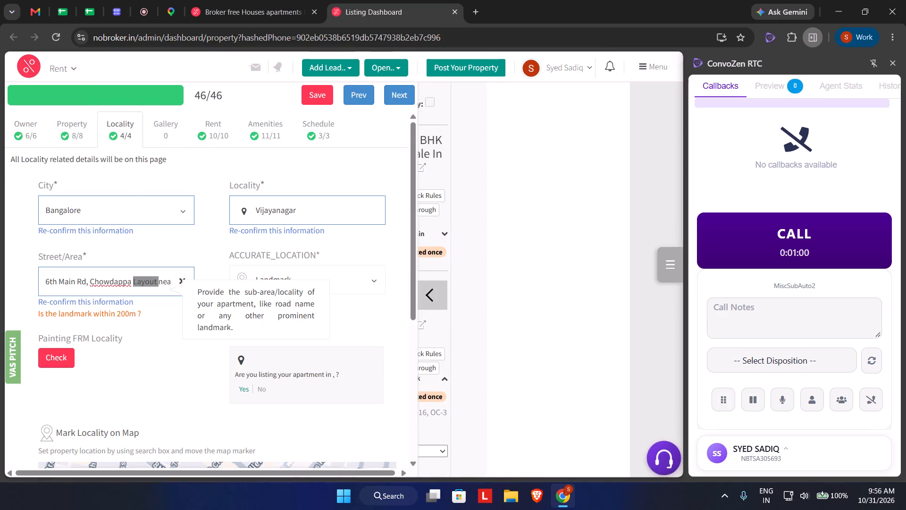
key("Right")
key("Right")
key("Right")
key("Right")
key("Right")
key("Right")
key("Right")
key("Right")
key("Right")
key("Right")
key("Right")
key("Right")
key("Right")
key("Right")
key("Right")
key("Right")
key("Right")
key("Right")
key("Right")
key("Right")
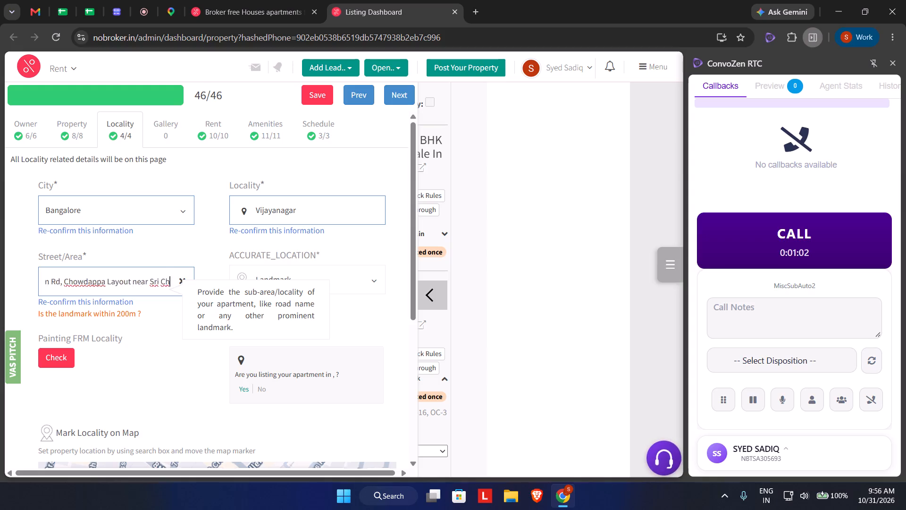
key("Right")
key("Right")
key("Right")
key("Right")
key("Right")
key("Right")
key("Right")
key("Right")
key("Right")
key("Right")
key("Right")
key("Right")
key("Right")
key("Right")
key("Right")
key("Right")
key("Right")
key("Right")
key("Right")
key("Right")
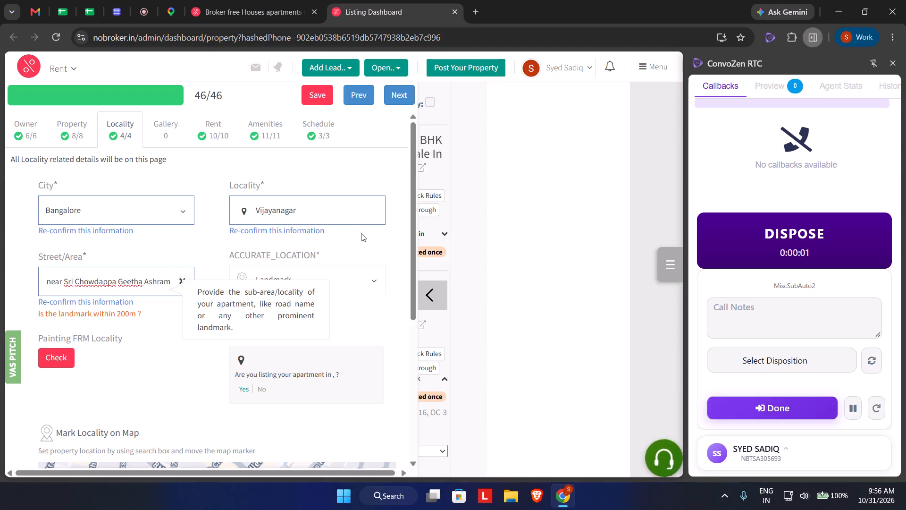
left_click(425, 302)
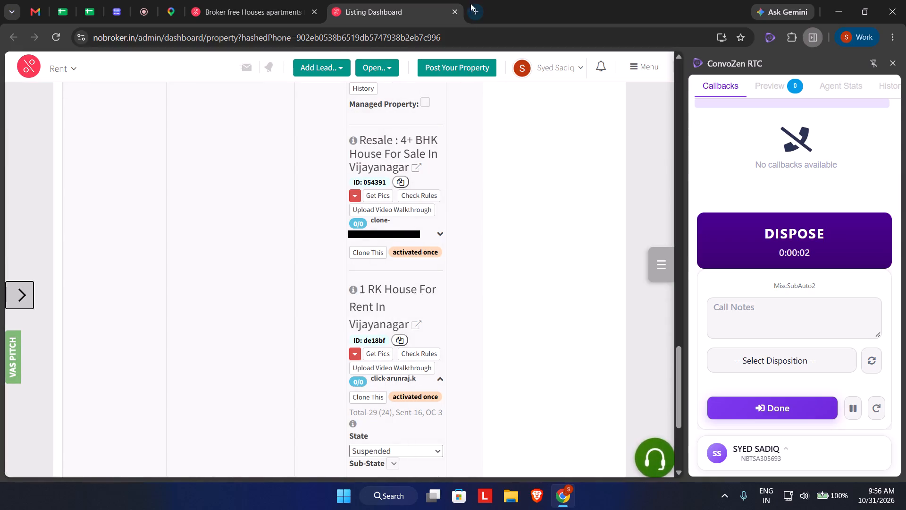
left_click(456, 14)
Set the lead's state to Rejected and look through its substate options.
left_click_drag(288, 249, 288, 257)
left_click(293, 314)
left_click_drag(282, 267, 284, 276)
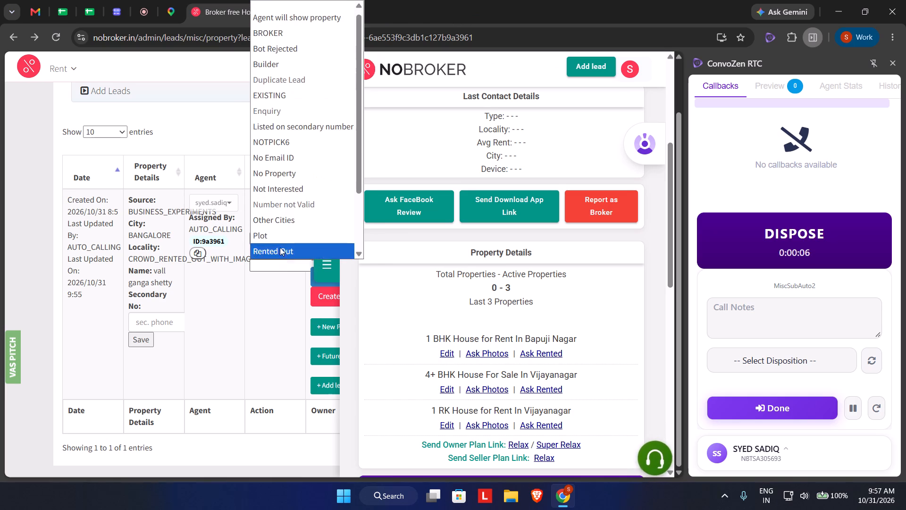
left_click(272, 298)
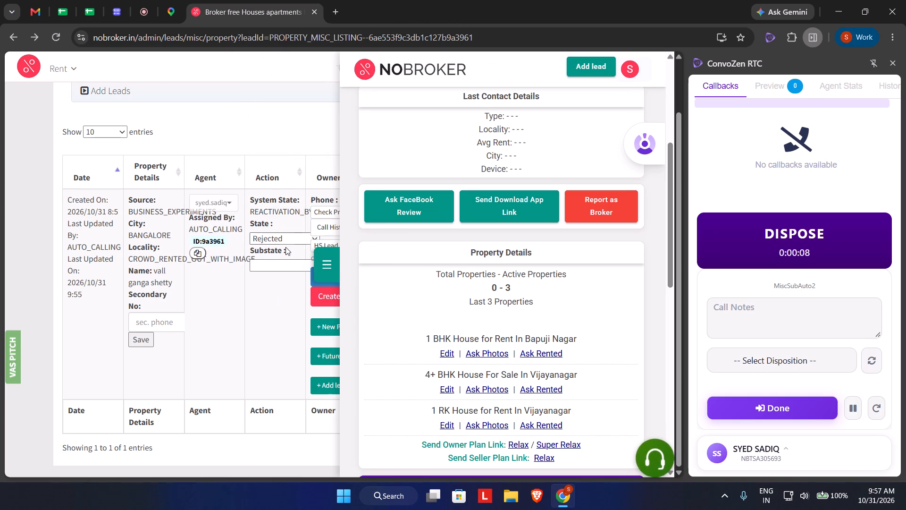
Set the lead's state to In Progress with the substate NOTPICK.
left_click(285, 247)
left_click(285, 240)
left_click(292, 265)
left_click(290, 264)
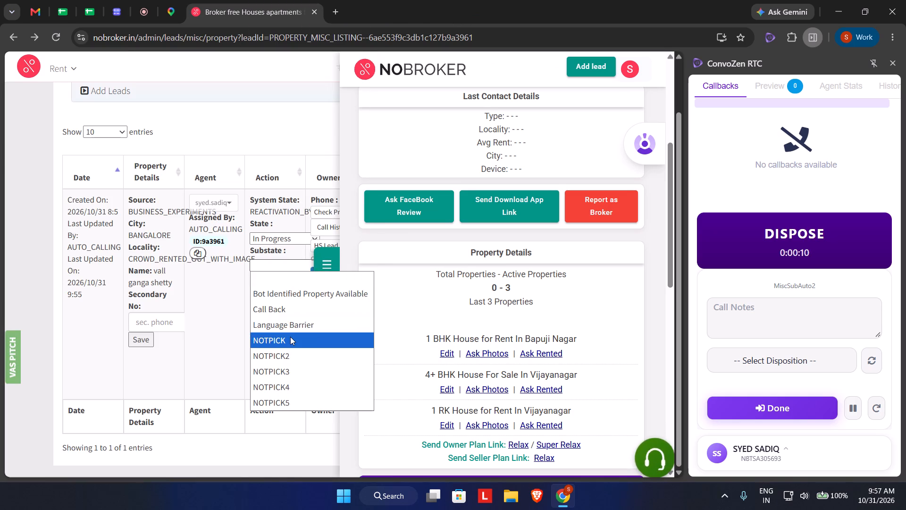
left_click(289, 335)
Dispose the call as Click Calling, Call Back, Busy or Disconnected, and submit the disposition.
left_click(784, 357)
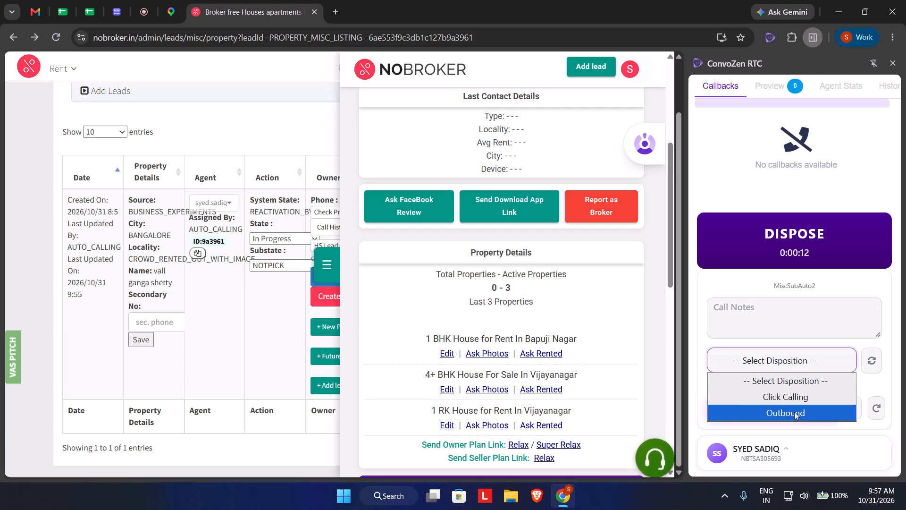
left_click(787, 391)
left_click(784, 369)
left_click(789, 402)
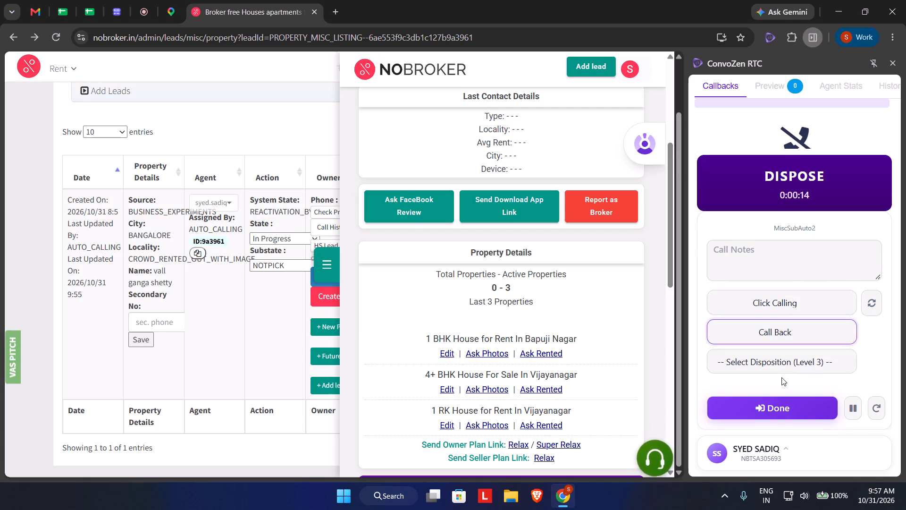
left_click(781, 377)
left_click(779, 371)
left_click(769, 211)
left_click(772, 399)
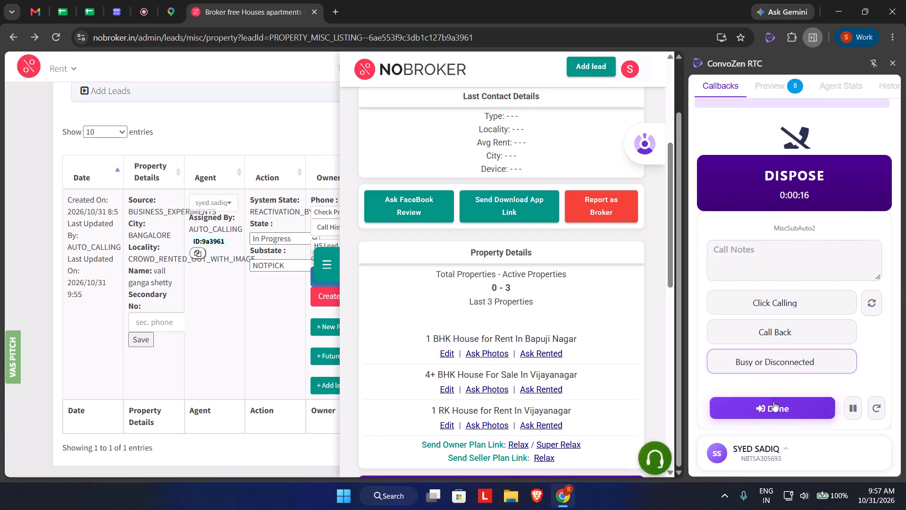
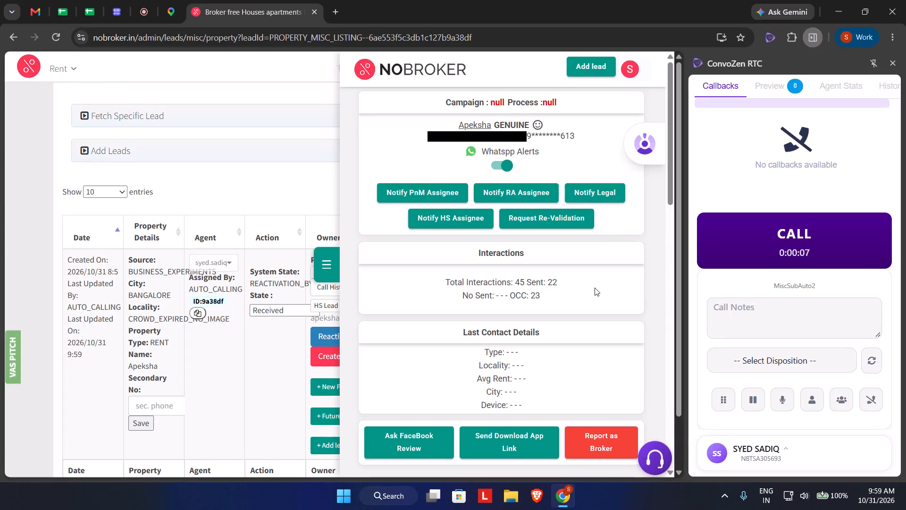
Review the owner's property details, open their listing dashboard and open the 2 BHK Vahe Imperial Gardens rental listing in Gunjur.
scroll(579, 328, "down", 6)
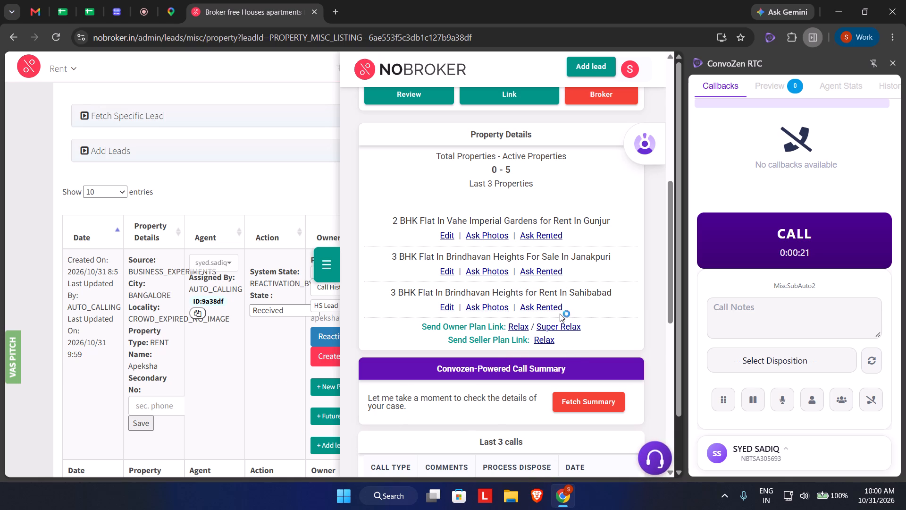
scroll(234, 347, "up", 3)
scroll(234, 346, "down", 2)
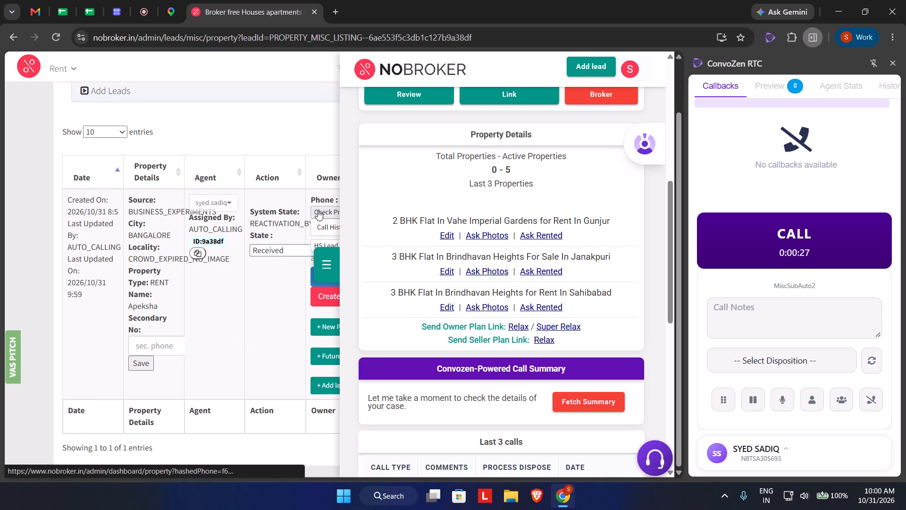
left_click(318, 210)
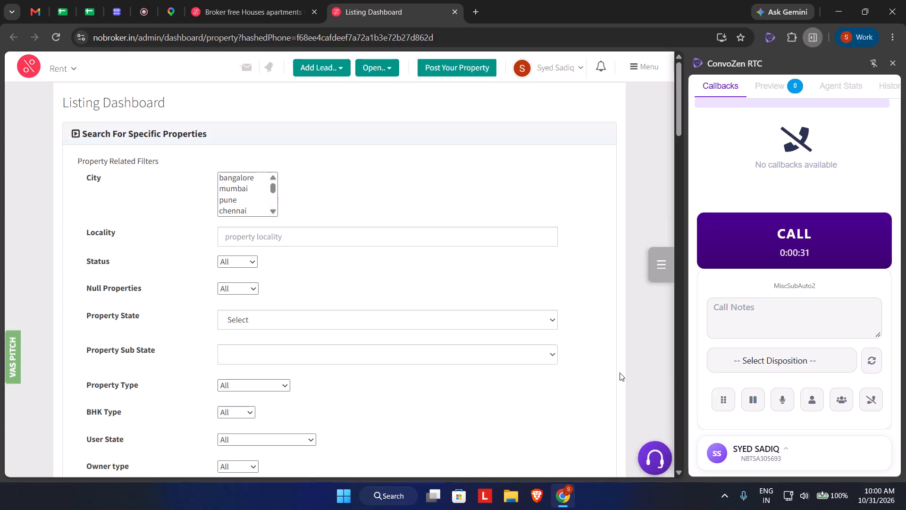
scroll(345, 327, "down", 17)
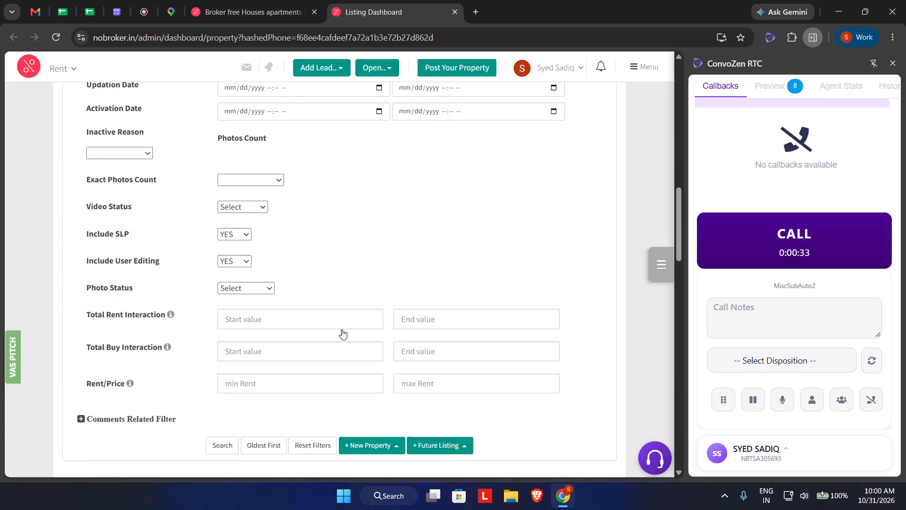
scroll(344, 328, "down", 5)
scroll(490, 334, "up", 3)
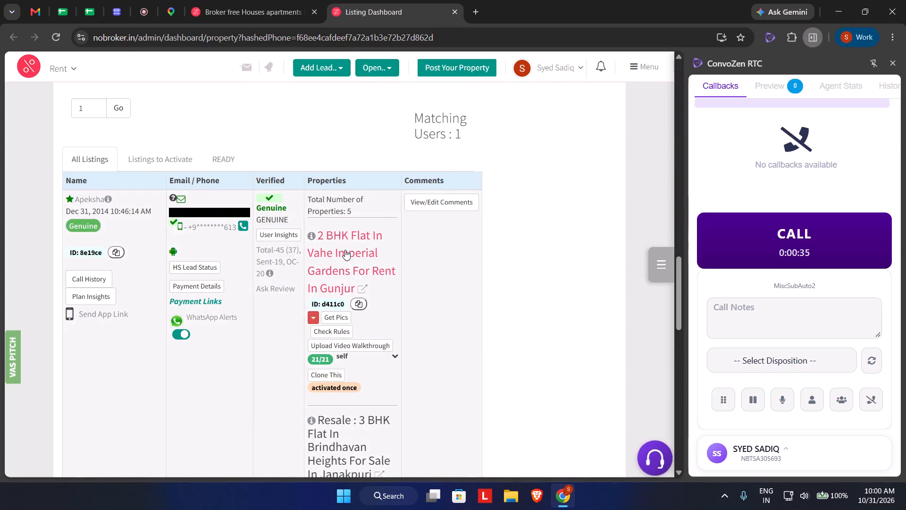
left_click(345, 251)
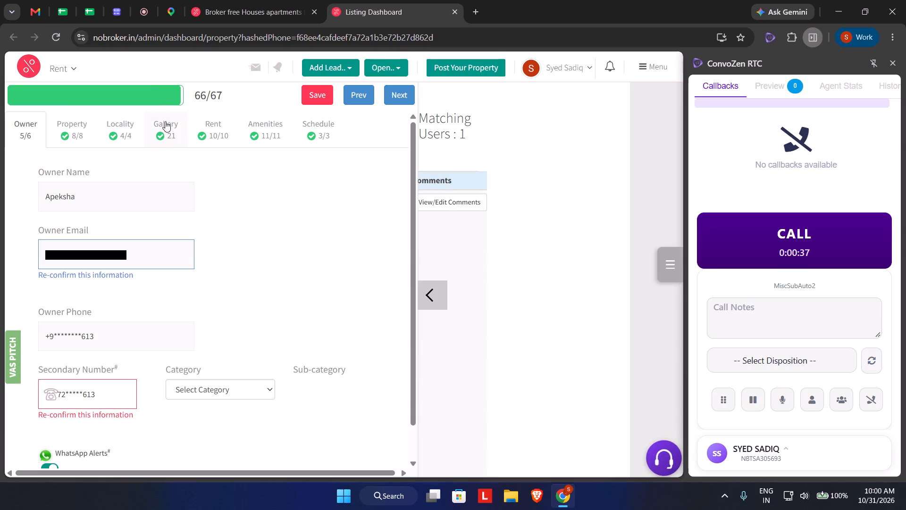
Clear the secondary number in the listing's owner details and proceed to its rent details.
left_click(205, 138)
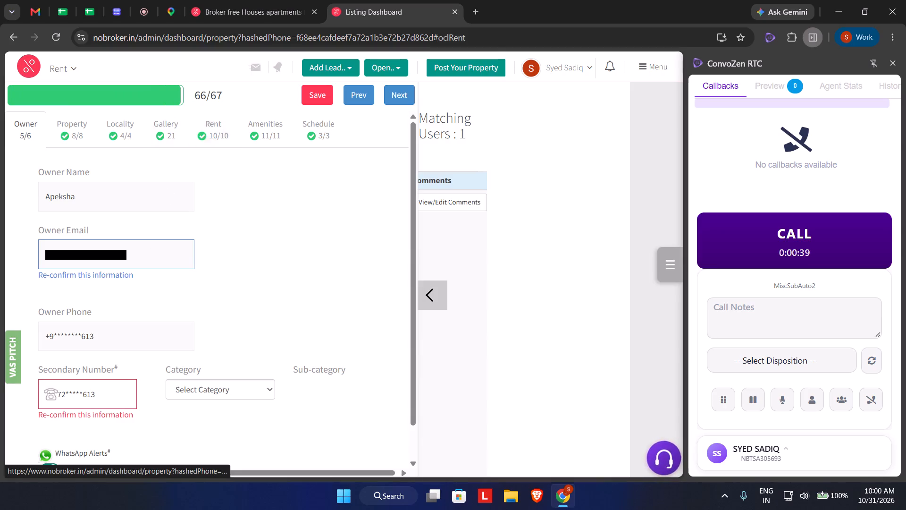
left_click_drag(113, 397, 39, 388)
key("BackSpace")
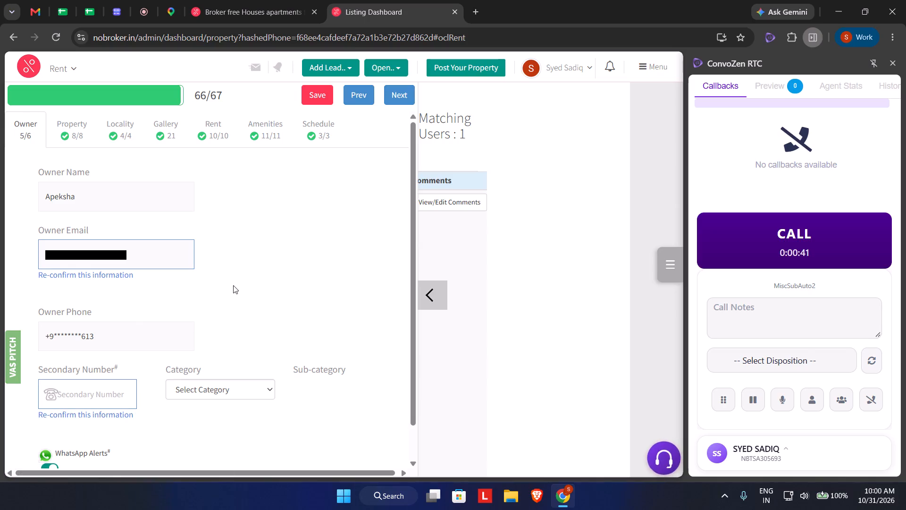
left_click(233, 285)
left_click(206, 137)
left_click(217, 119)
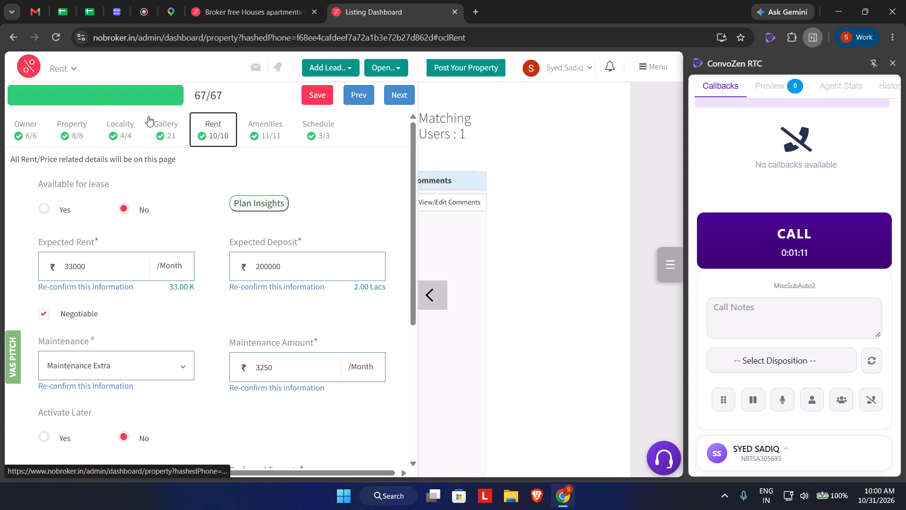
Examine the Vahe Imperial Gardens listing's property, locality and rent details.
left_click(75, 132)
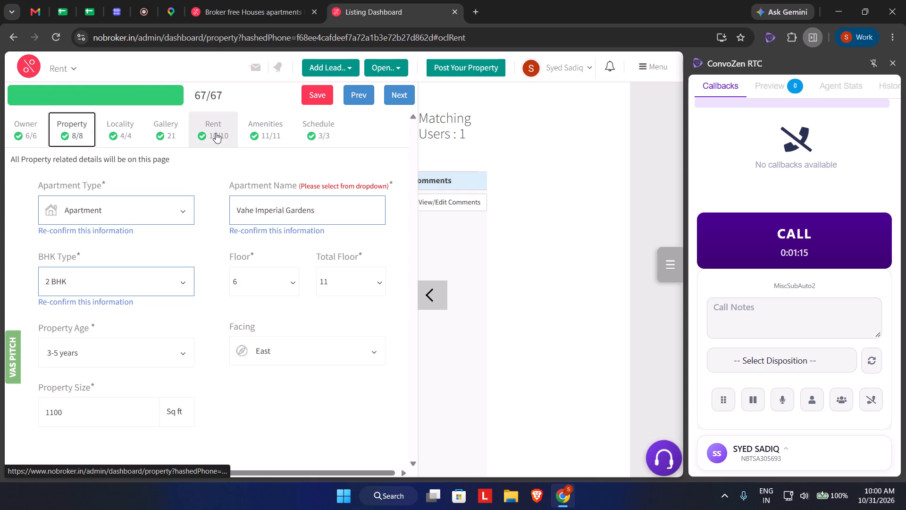
left_click(216, 133)
left_click(117, 127)
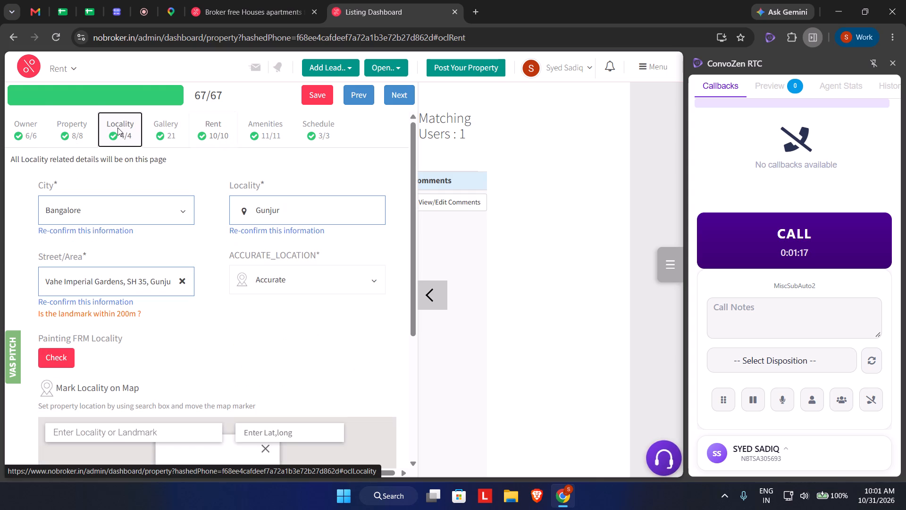
left_click(50, 130)
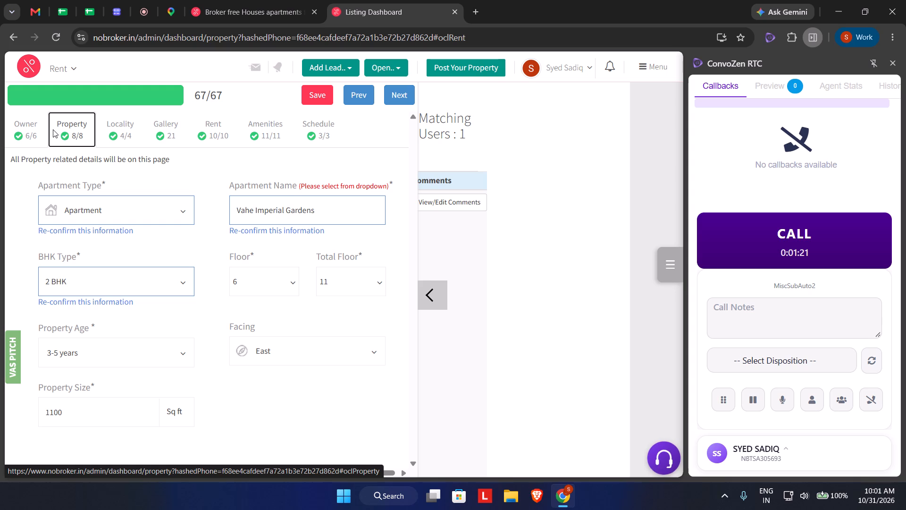
left_click(199, 120)
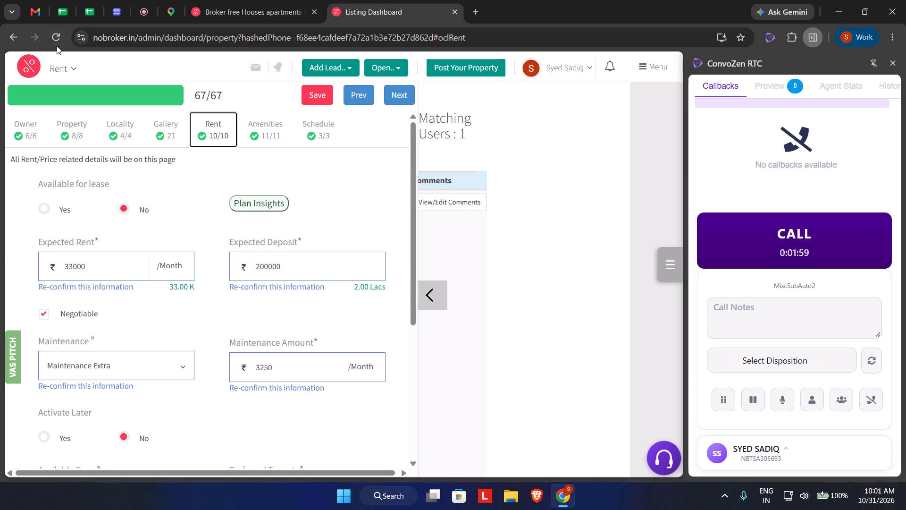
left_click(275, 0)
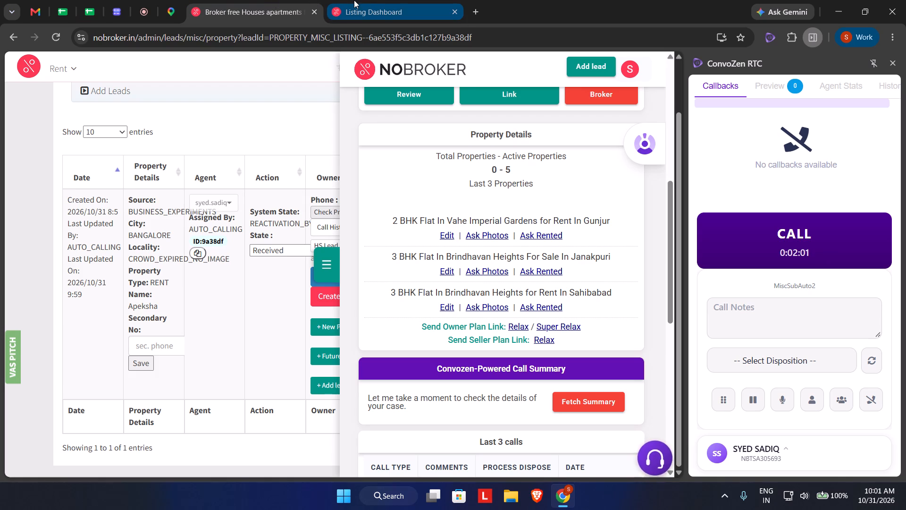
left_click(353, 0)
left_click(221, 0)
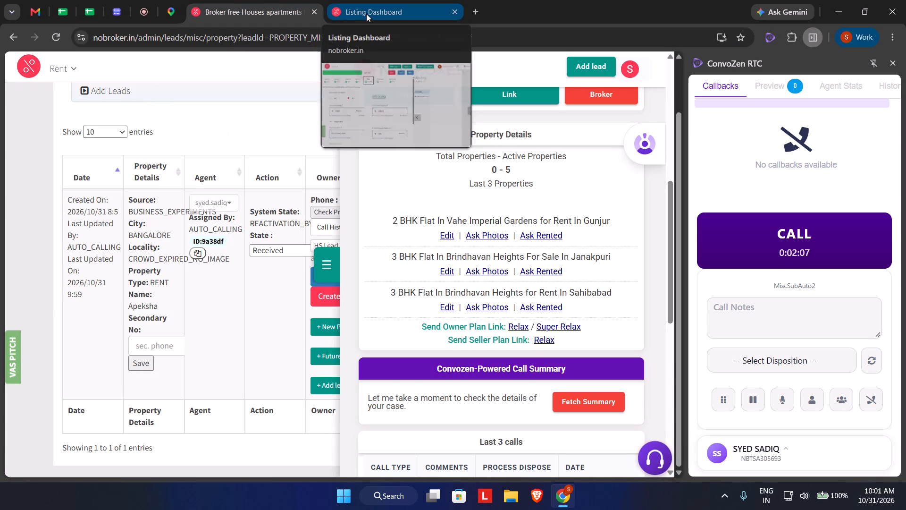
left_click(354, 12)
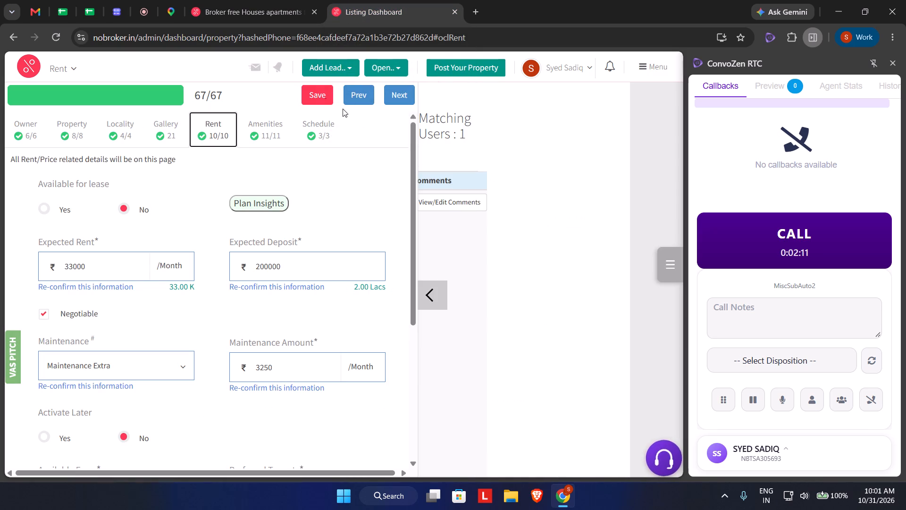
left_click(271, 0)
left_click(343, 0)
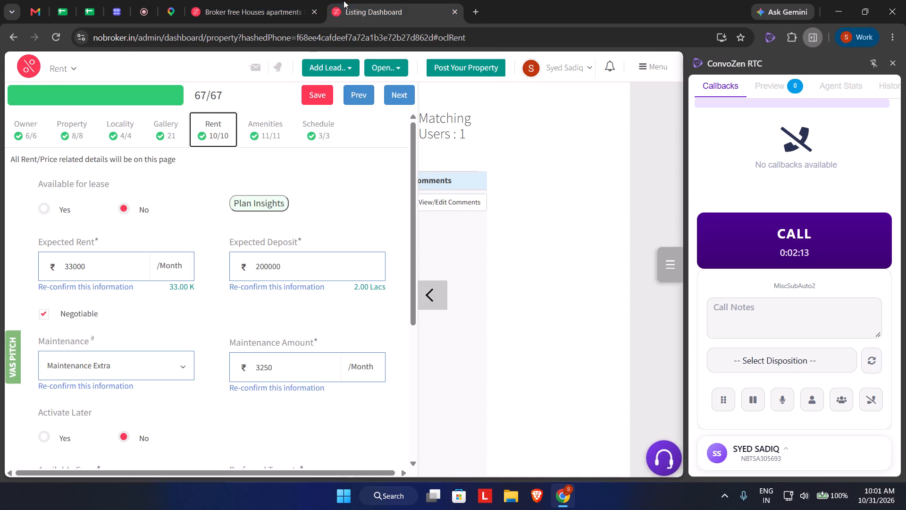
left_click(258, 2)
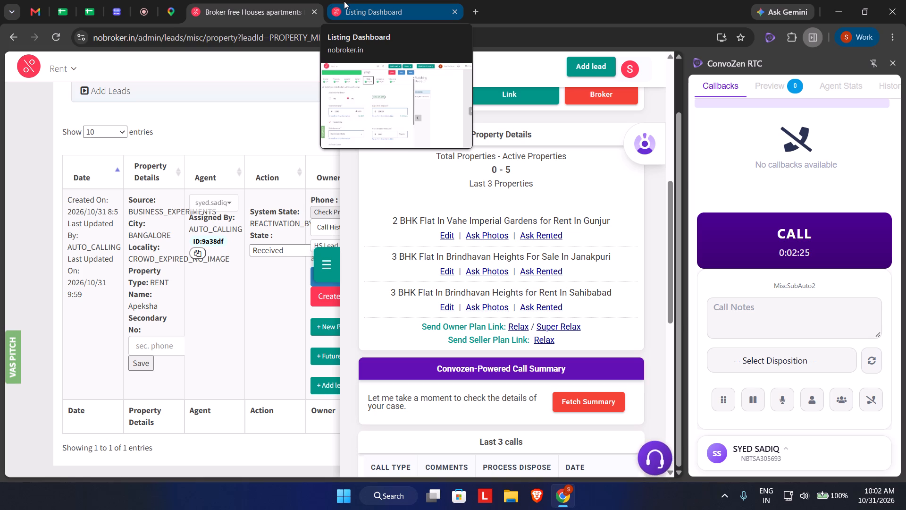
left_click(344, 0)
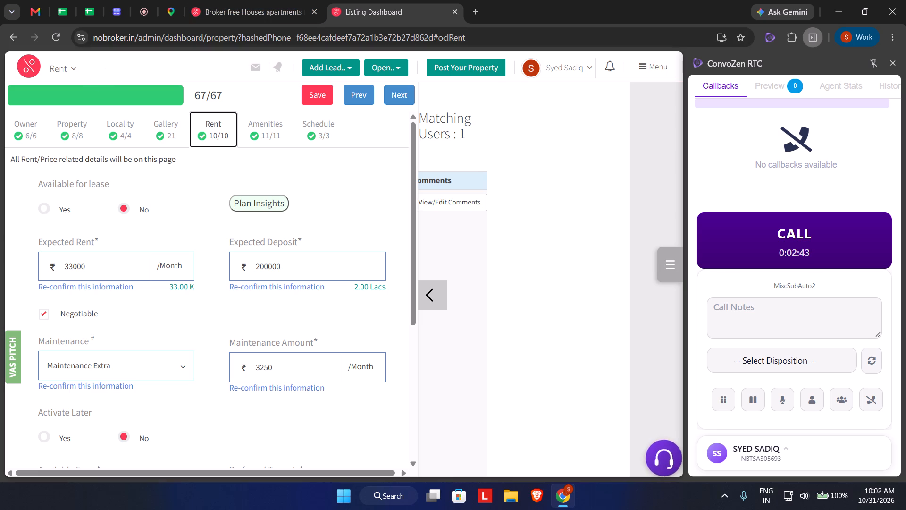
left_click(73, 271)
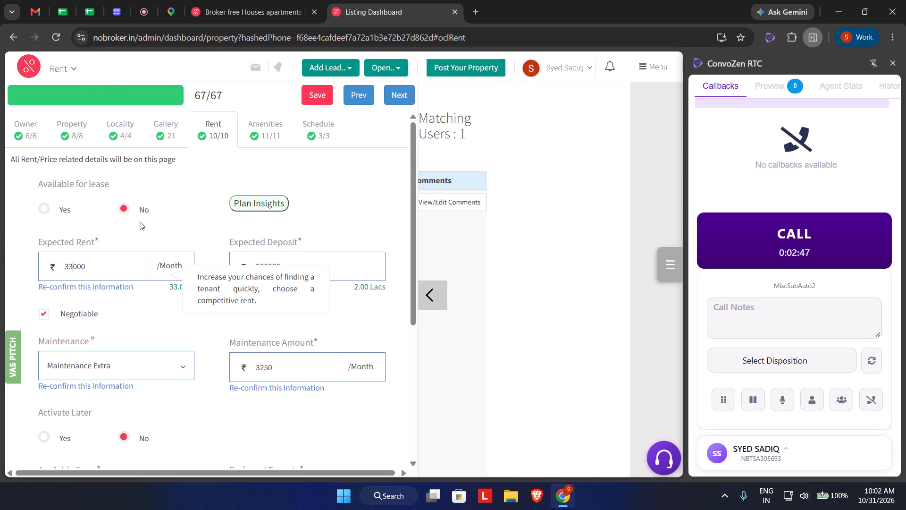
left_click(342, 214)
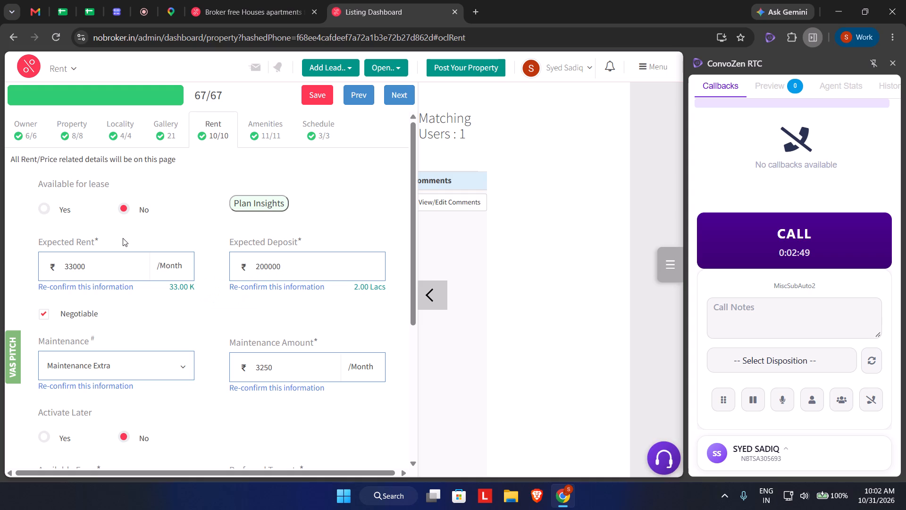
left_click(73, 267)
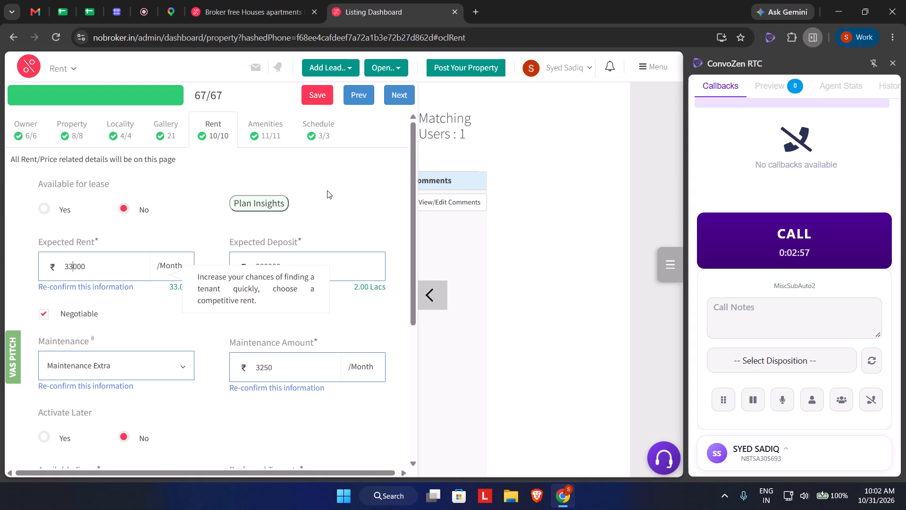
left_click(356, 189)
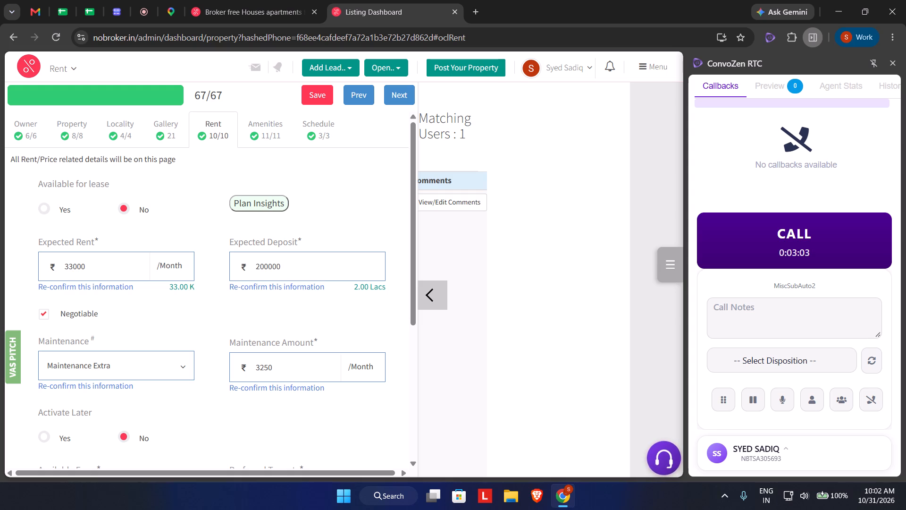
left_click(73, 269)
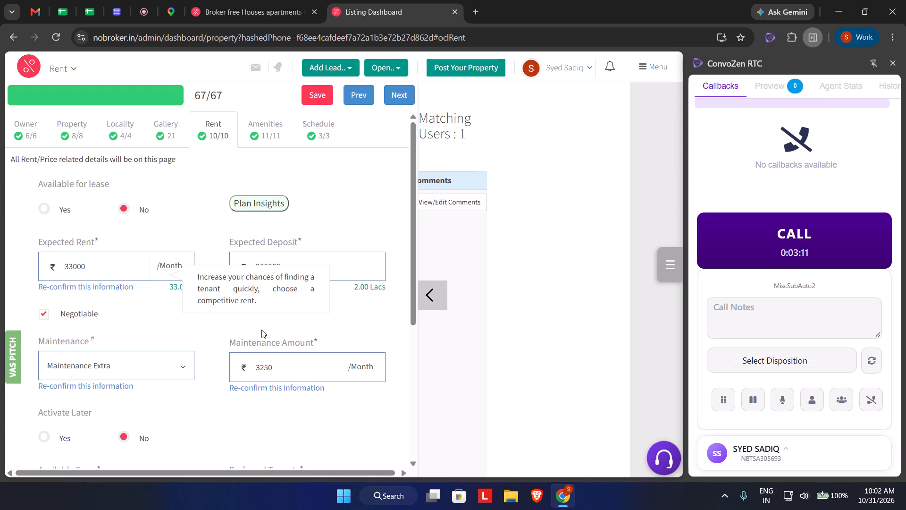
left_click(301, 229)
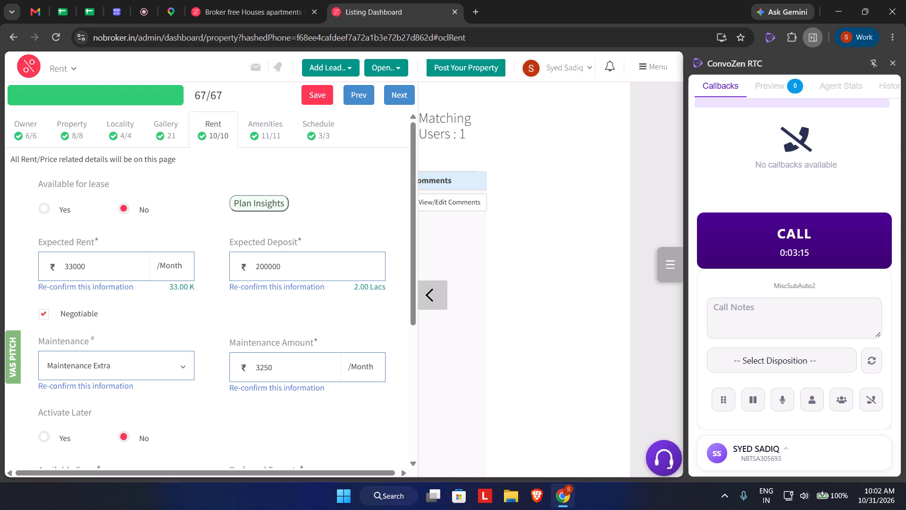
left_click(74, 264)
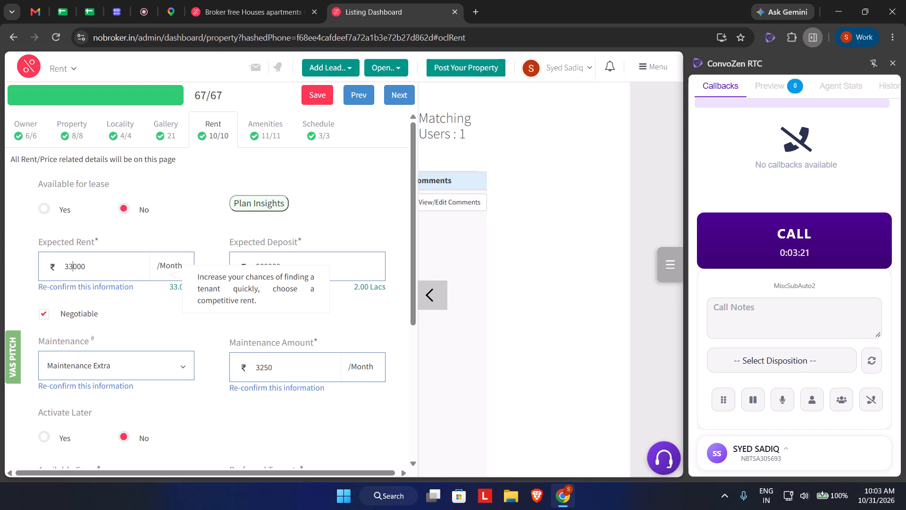
Collapse the Vahe Imperial Gardens listing form and close the listing dashboard.
left_click(423, 304)
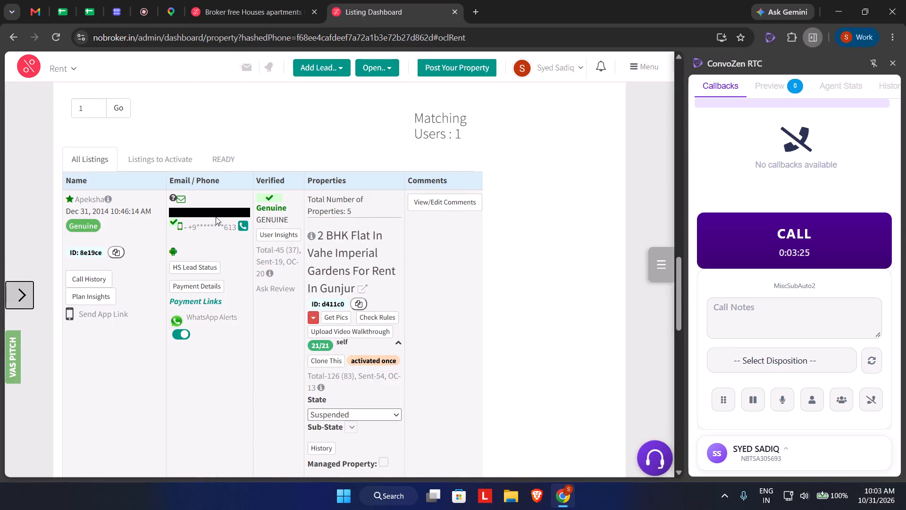
left_click(457, 6)
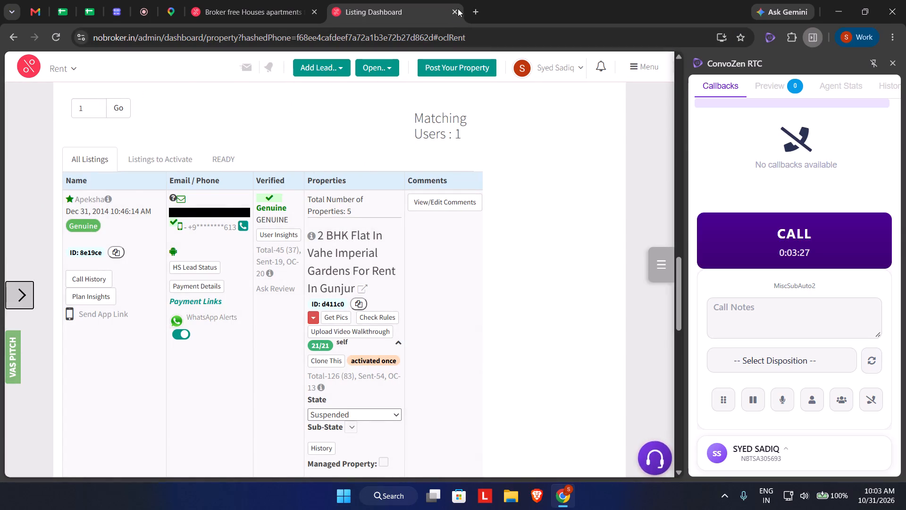
left_click(455, 12)
End the call and set the lead's state to Rejected with the substate Not Interested.
left_click(285, 246)
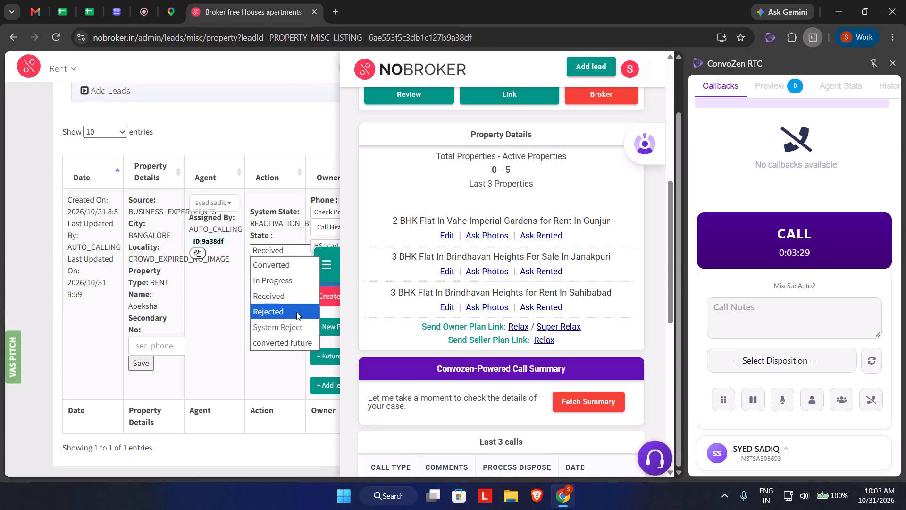
left_click(296, 310)
left_click(863, 403)
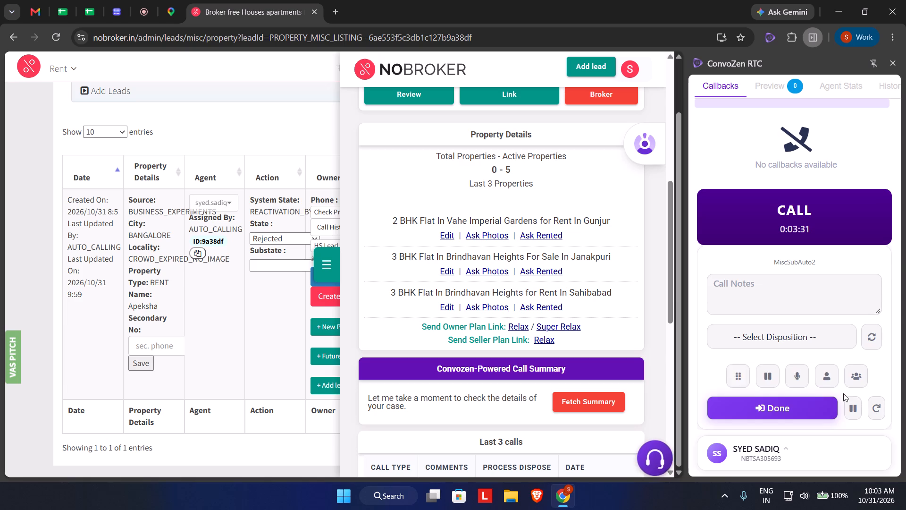
left_click(271, 264)
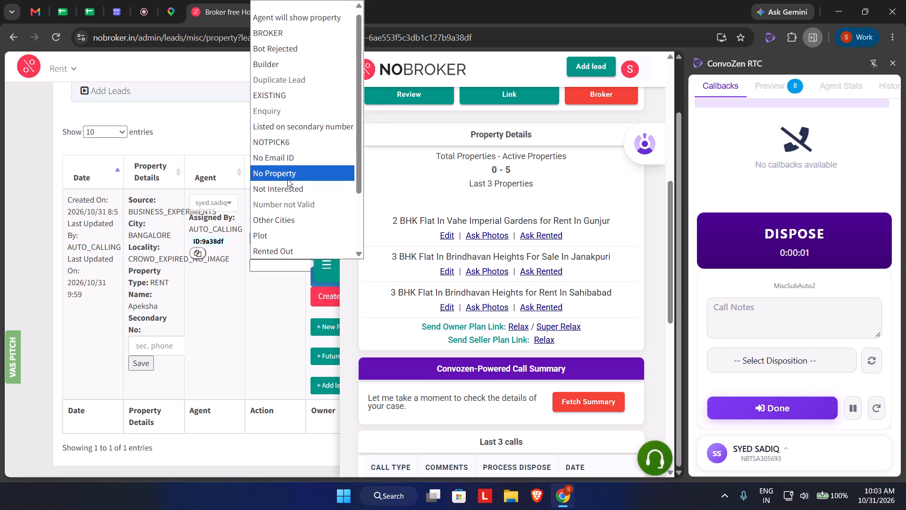
left_click(287, 181)
Dispose the call as Click Calling, Rejected, Not Interested, and submit the disposition.
left_click(762, 352)
left_click(772, 402)
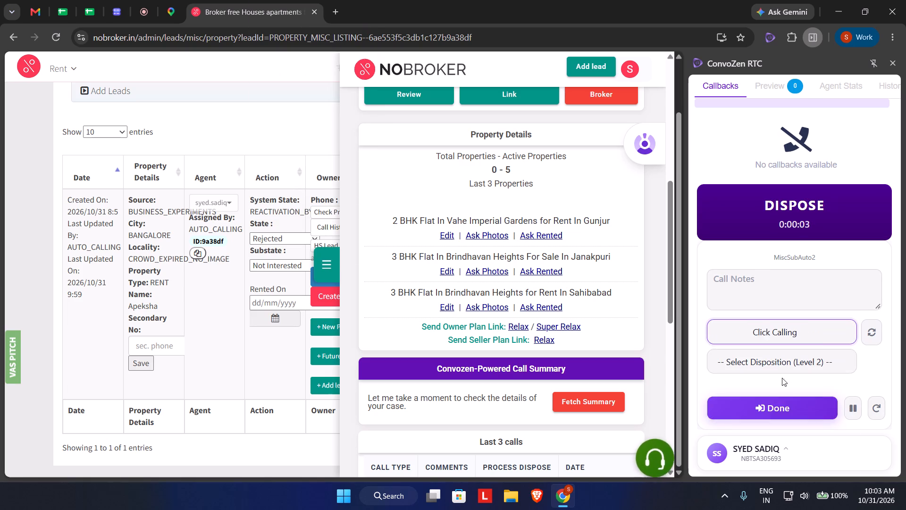
left_click(780, 361)
left_click(780, 451)
left_click(776, 362)
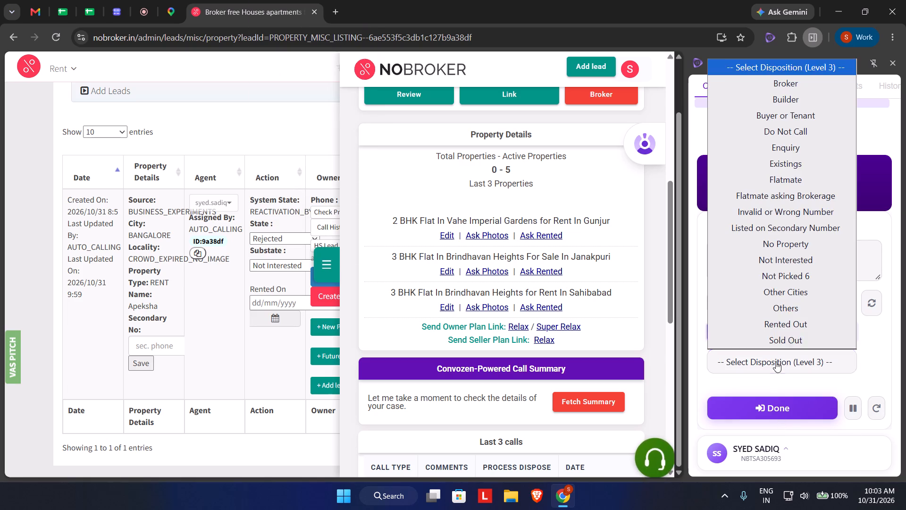
left_click(743, 257)
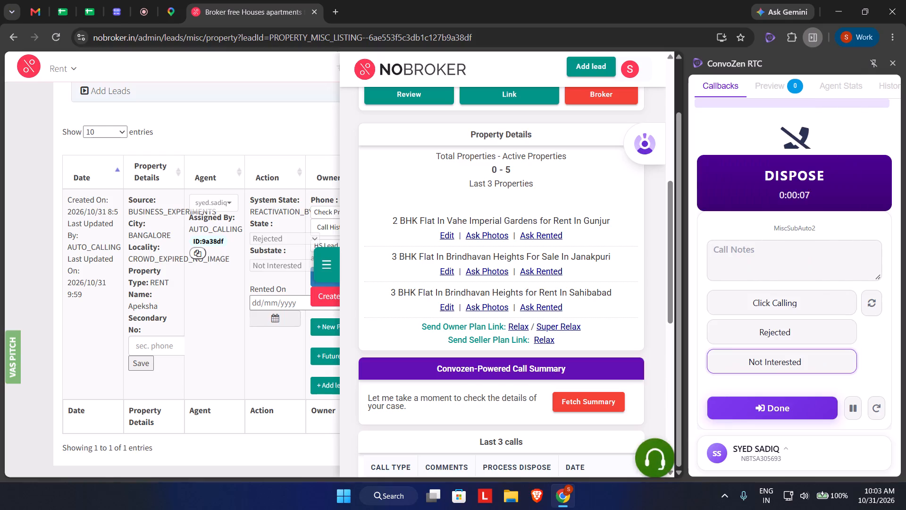
left_click(736, 410)
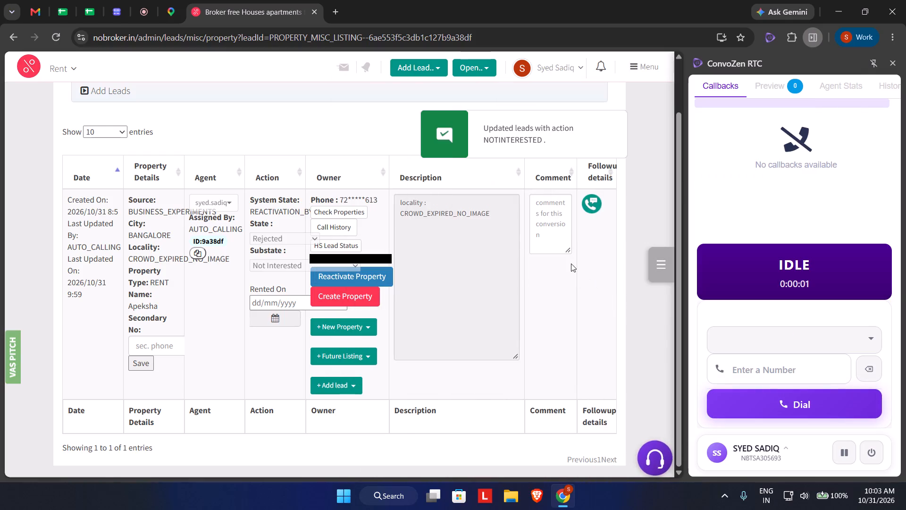
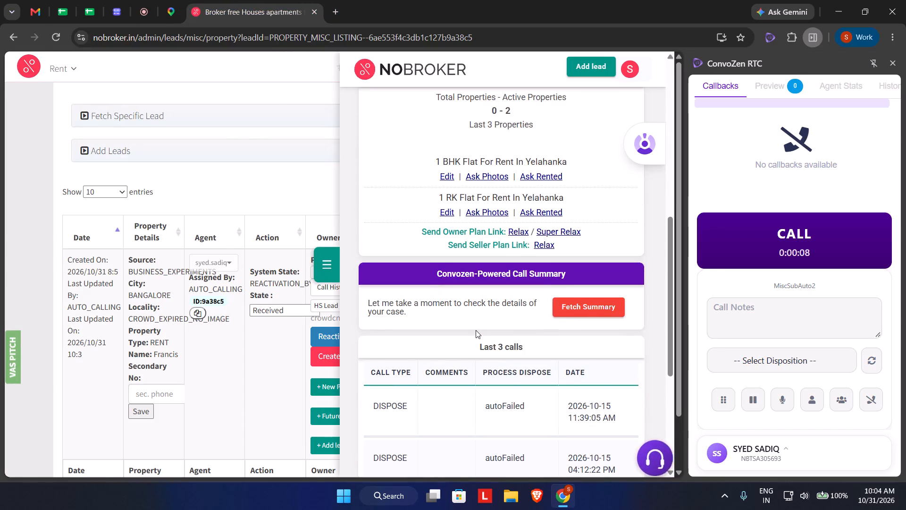
Examine the current lead's owner profile, contact details and rental lead record.
scroll(462, 325, "up", 9)
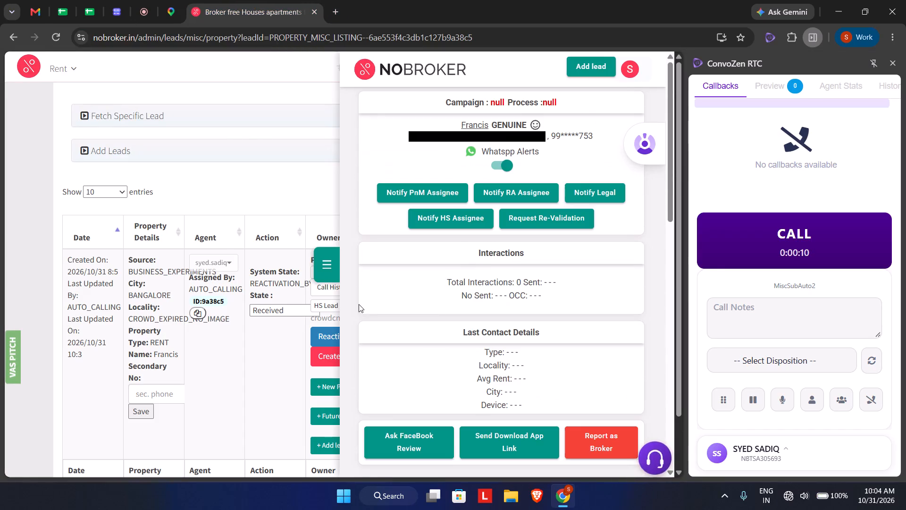
scroll(286, 281, "up", 3)
scroll(286, 281, "down", 3)
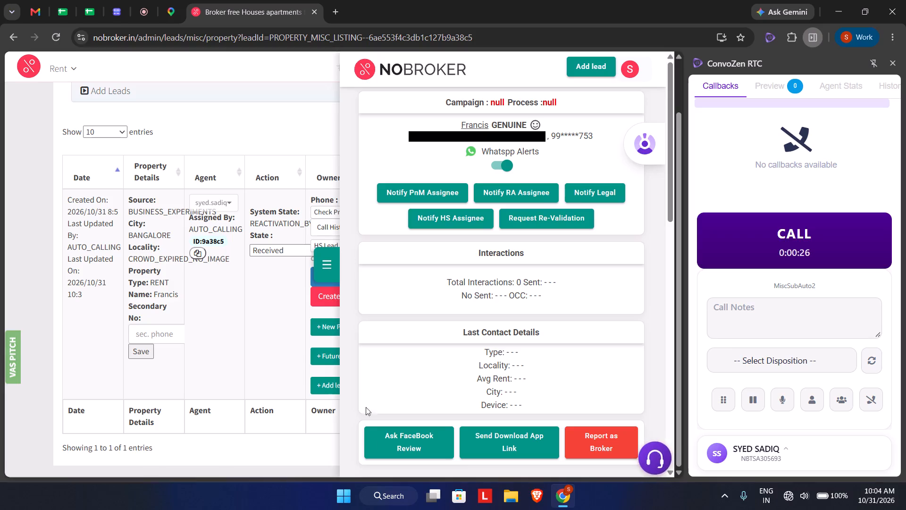
Connect the computer to the iPhone Wi-Fi network and dismiss the network settings.
double_click(784, 506)
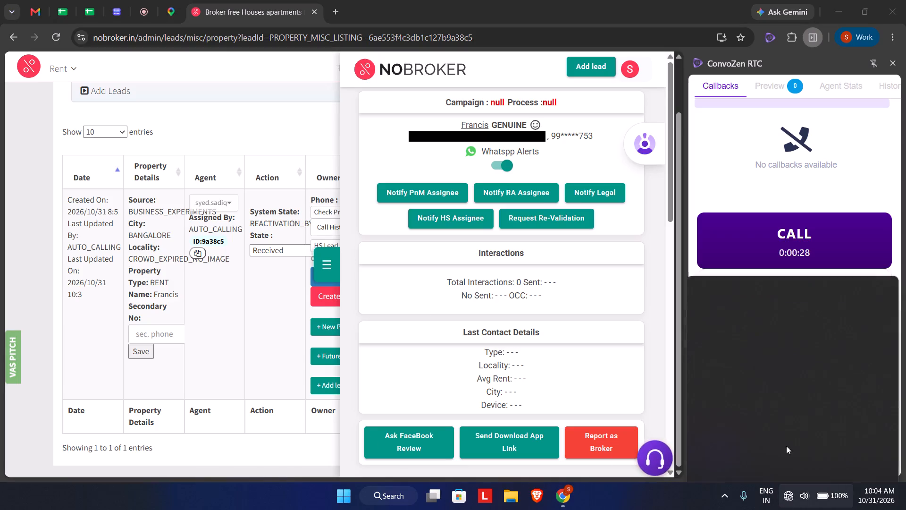
left_click_drag(739, 276, 740, 282)
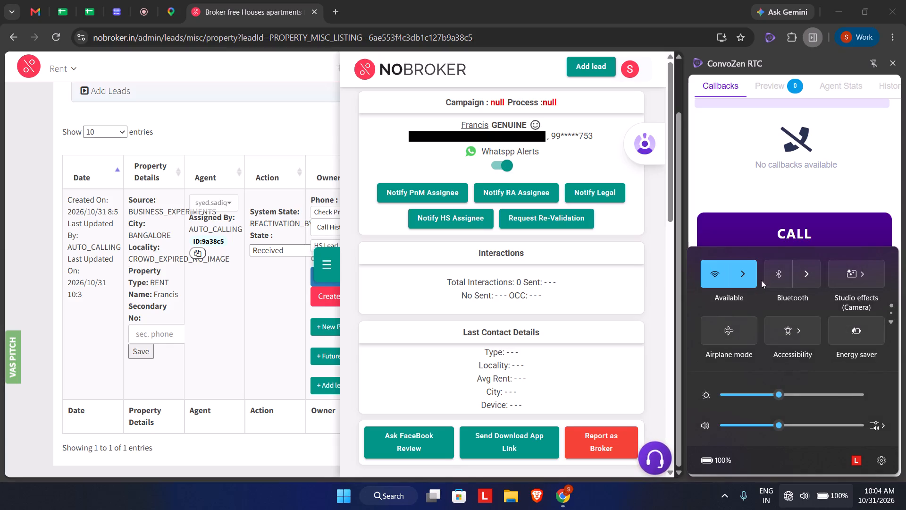
left_click(742, 280)
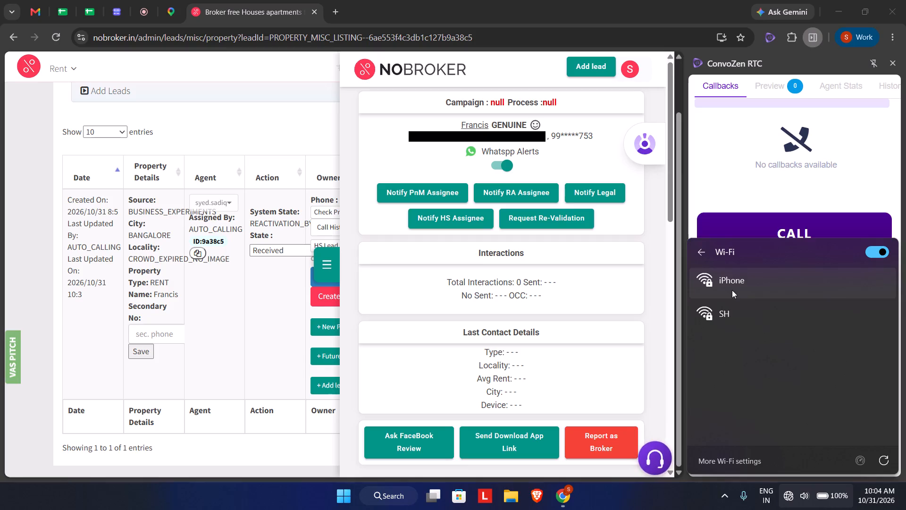
left_click(729, 293)
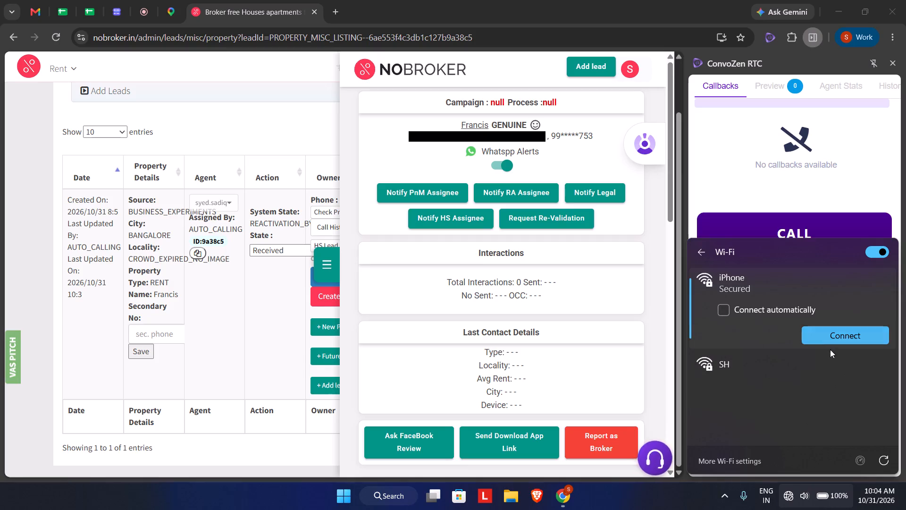
left_click(842, 340)
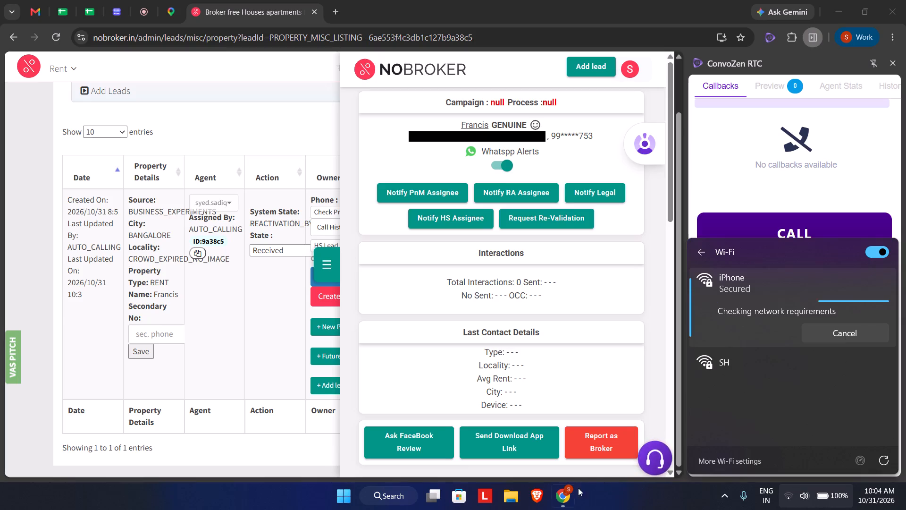
double_click(660, 502)
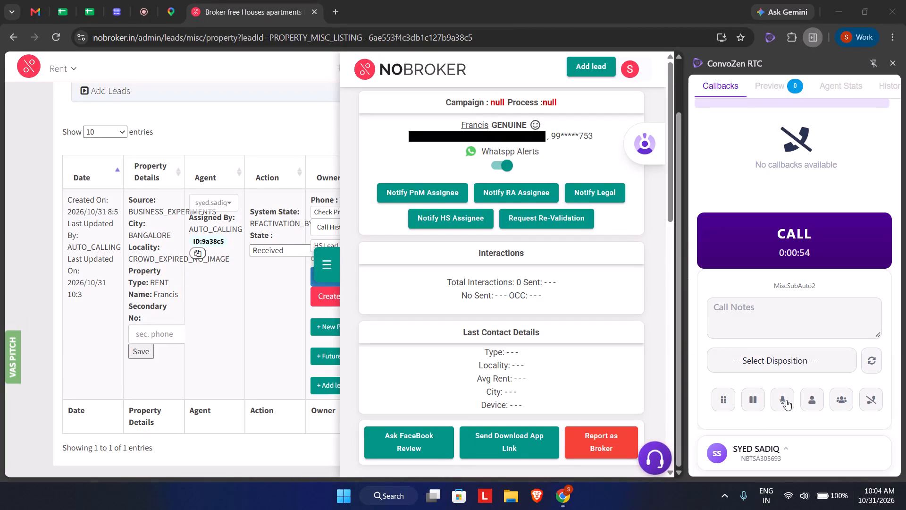
End the ongoing call with the lead.
left_click(870, 408)
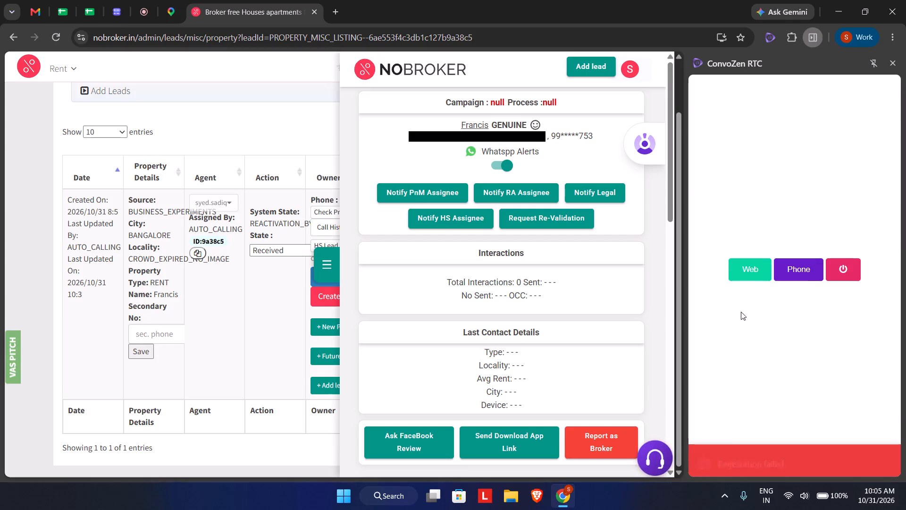
Choose Web as the calling mode in ConvoZen RTC.
left_click(755, 276)
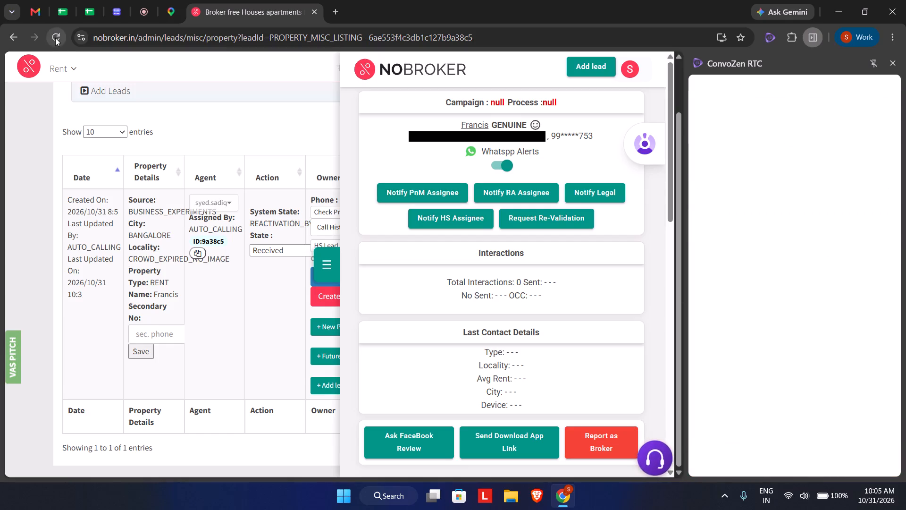
Set the state of the new Bangalore rent lead to In Progress.
left_click(279, 249)
left_click(280, 276)
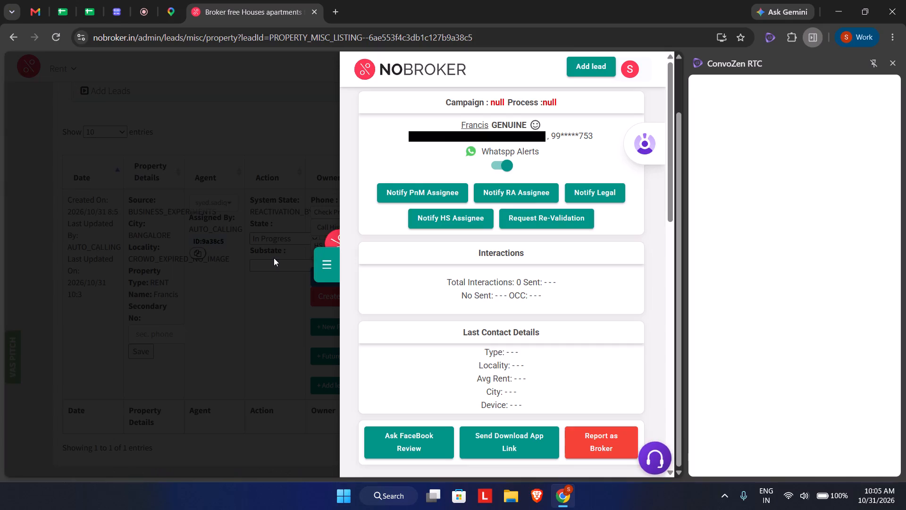
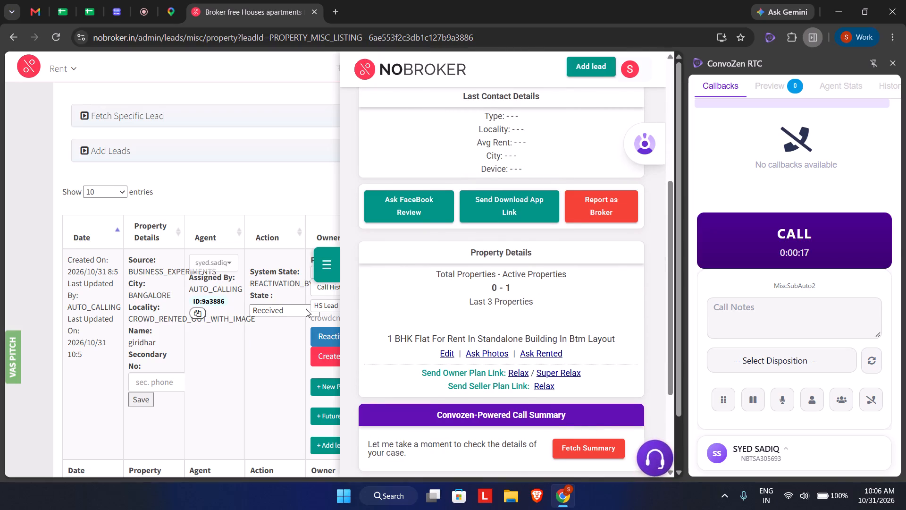
Check the properties of the Bangalore lead's owner in the Listing Dashboard.
scroll(278, 327, "down", 2)
left_click(321, 202)
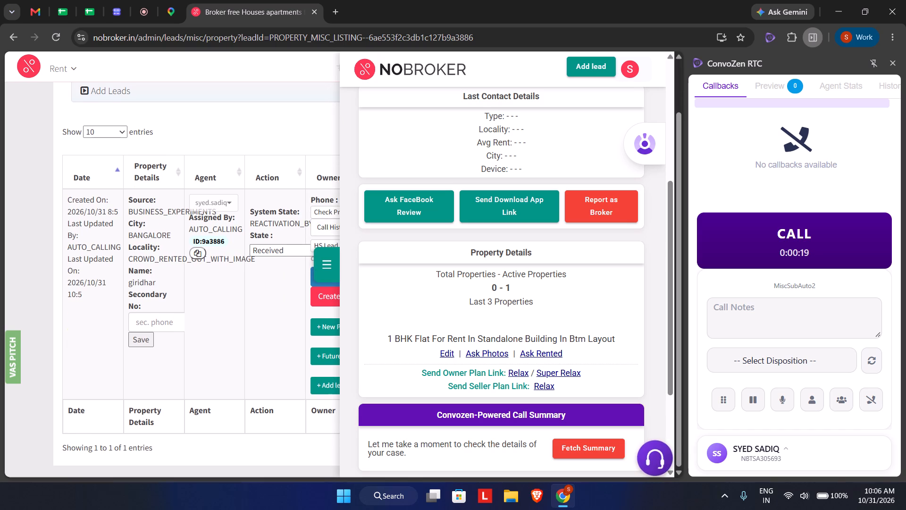
left_click(321, 211)
left_click(329, 209)
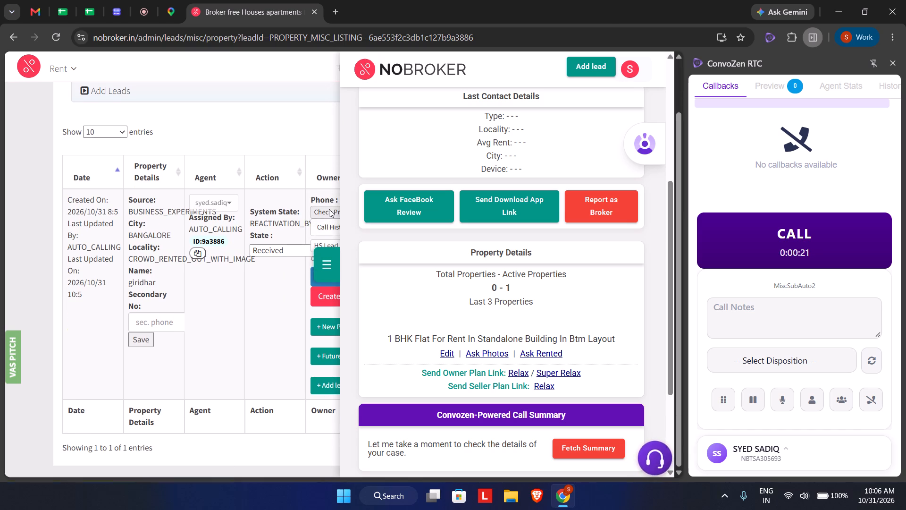
Open the owner's 1 BHK Btm Layout listing for editing and review its Rent details.
scroll(433, 335, "down", 3)
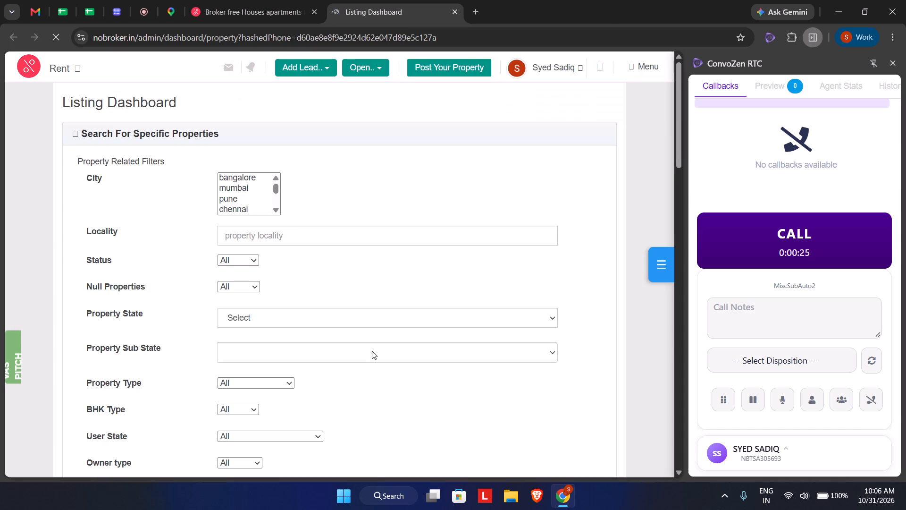
scroll(266, 317, "down", 16)
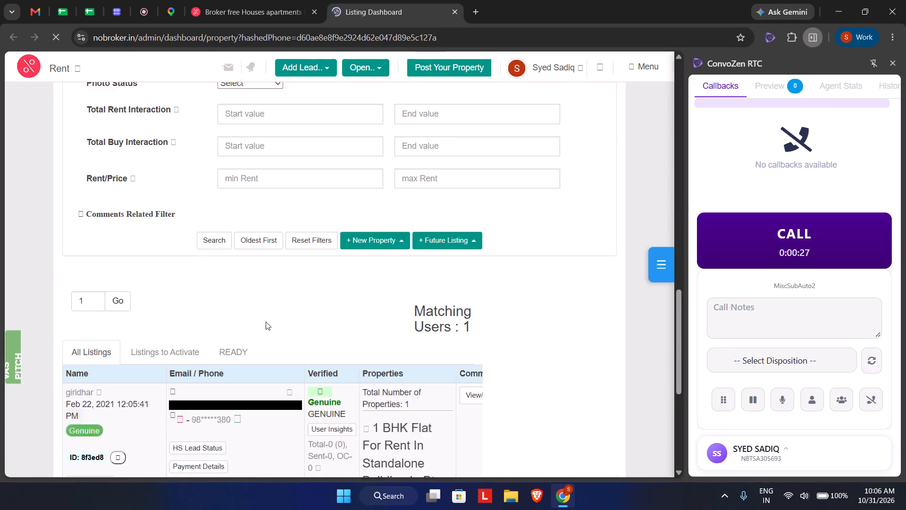
scroll(314, 363, "down", 3)
left_click(381, 262)
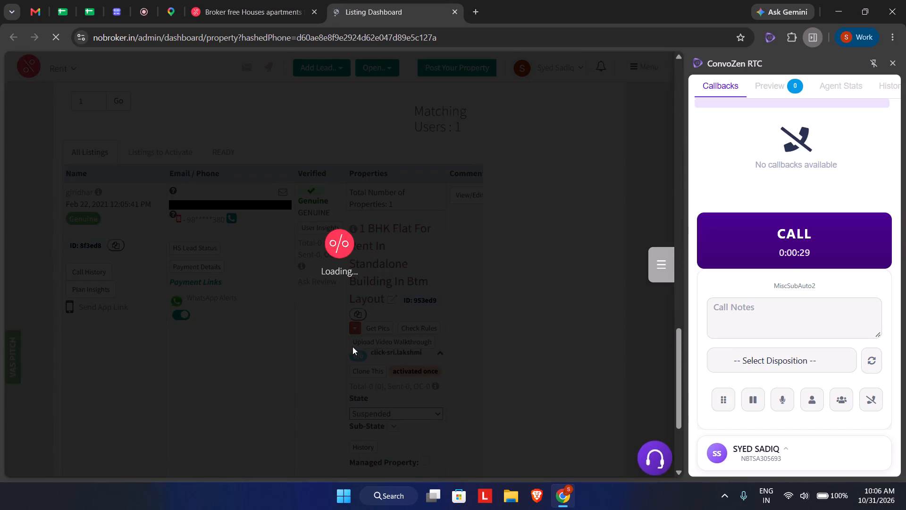
left_click(215, 102)
left_click(215, 130)
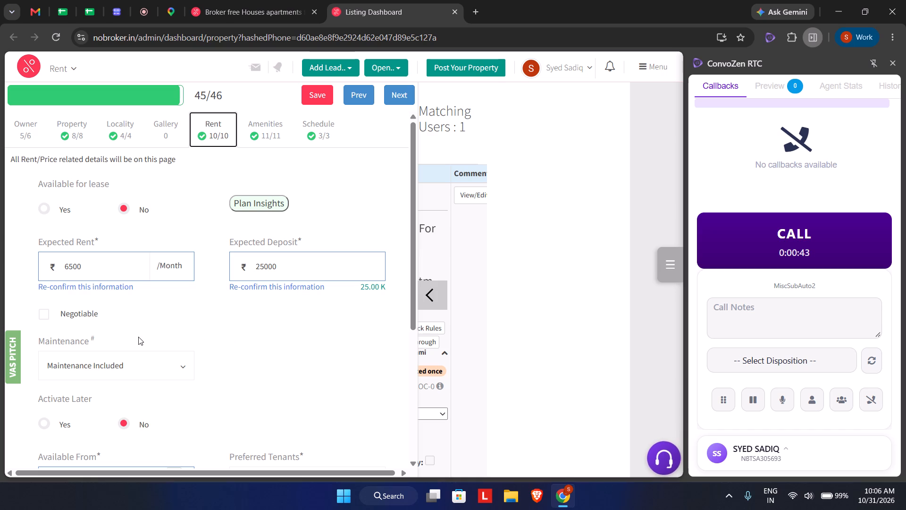
scroll(386, 346, "down", 3)
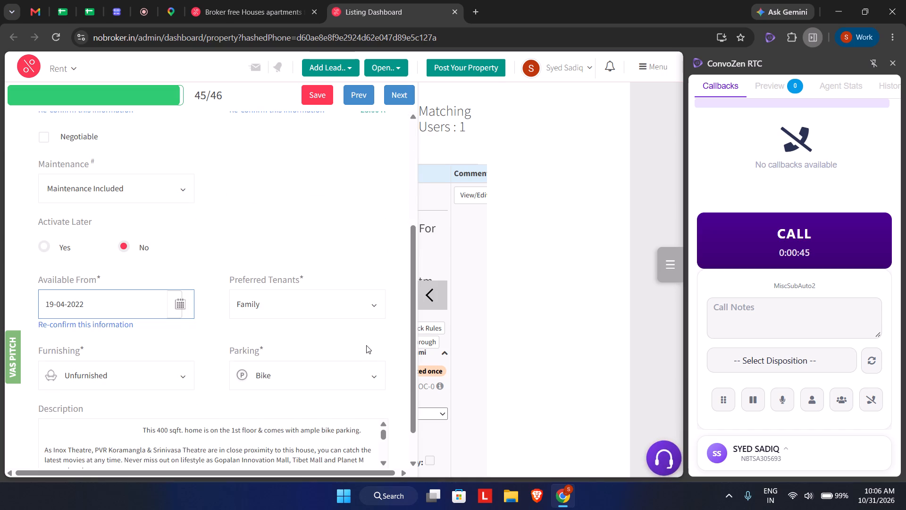
scroll(365, 345, "up", 1)
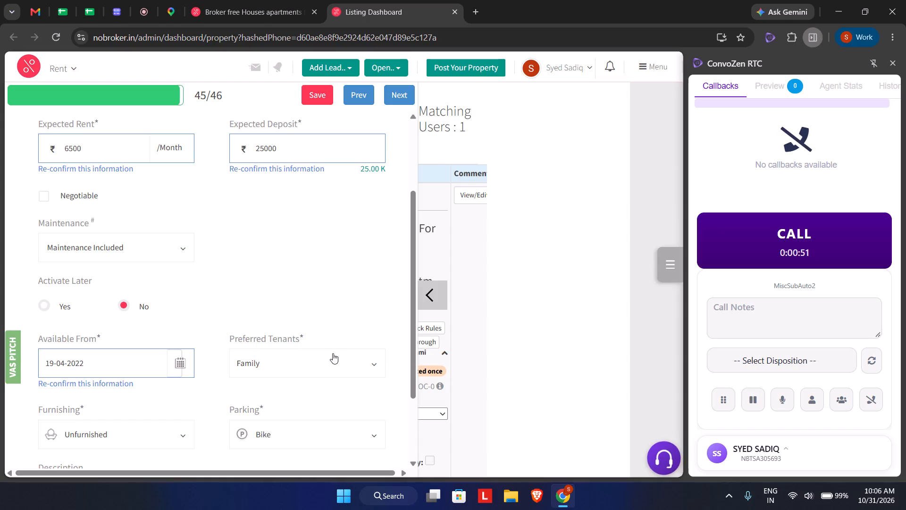
scroll(332, 354, "up", 3)
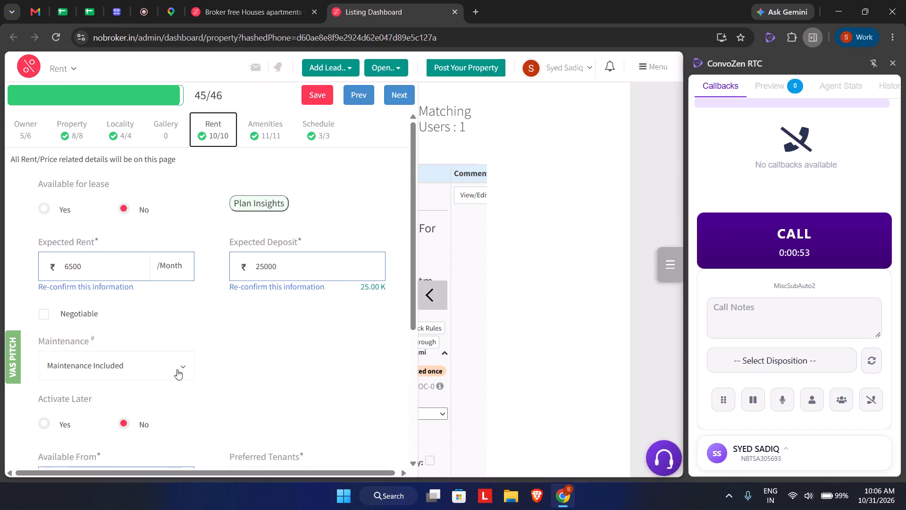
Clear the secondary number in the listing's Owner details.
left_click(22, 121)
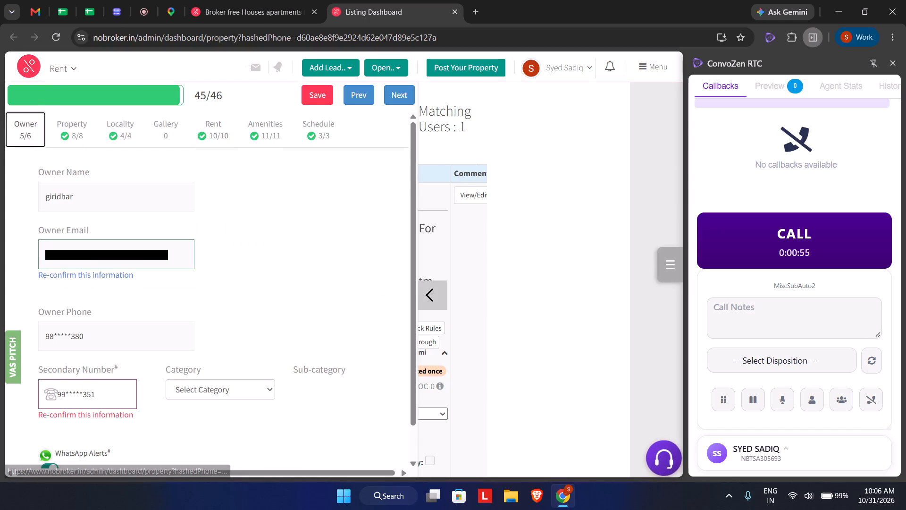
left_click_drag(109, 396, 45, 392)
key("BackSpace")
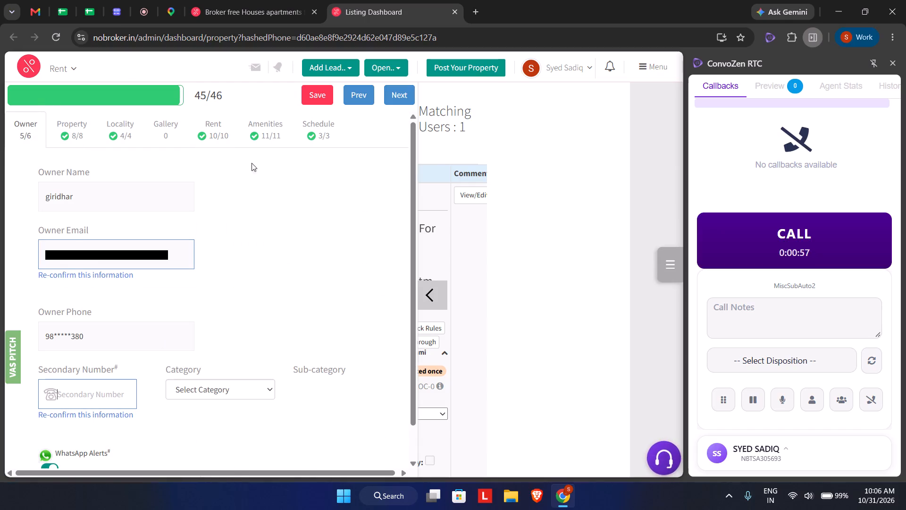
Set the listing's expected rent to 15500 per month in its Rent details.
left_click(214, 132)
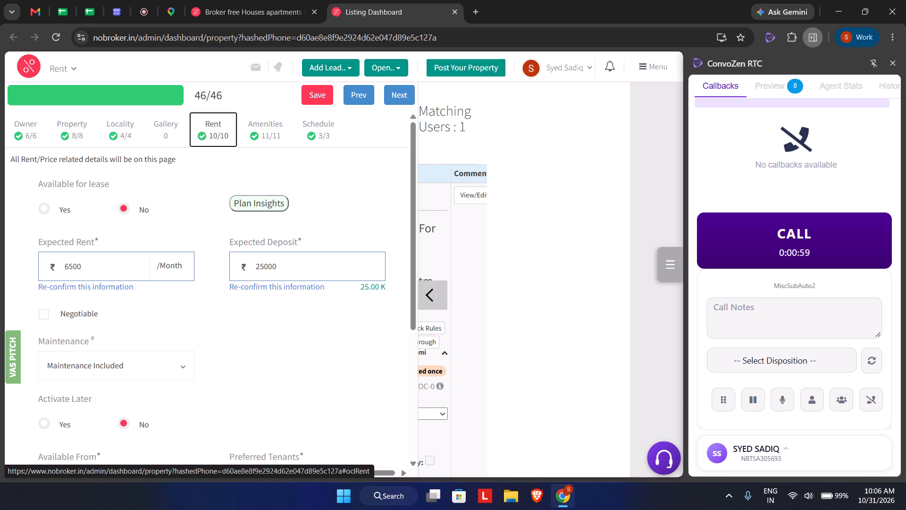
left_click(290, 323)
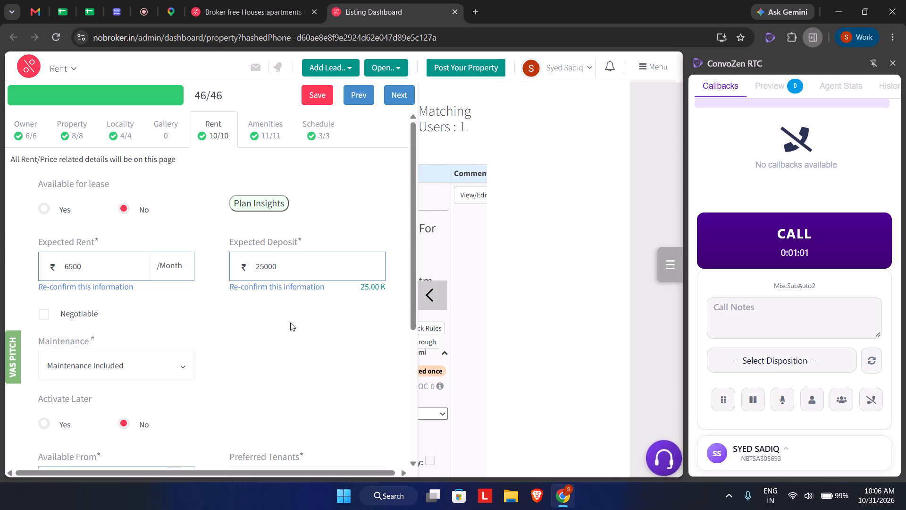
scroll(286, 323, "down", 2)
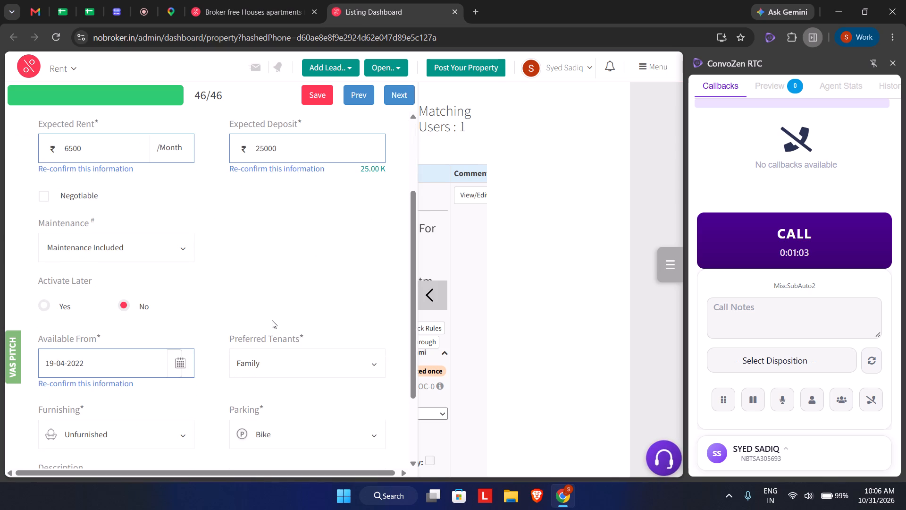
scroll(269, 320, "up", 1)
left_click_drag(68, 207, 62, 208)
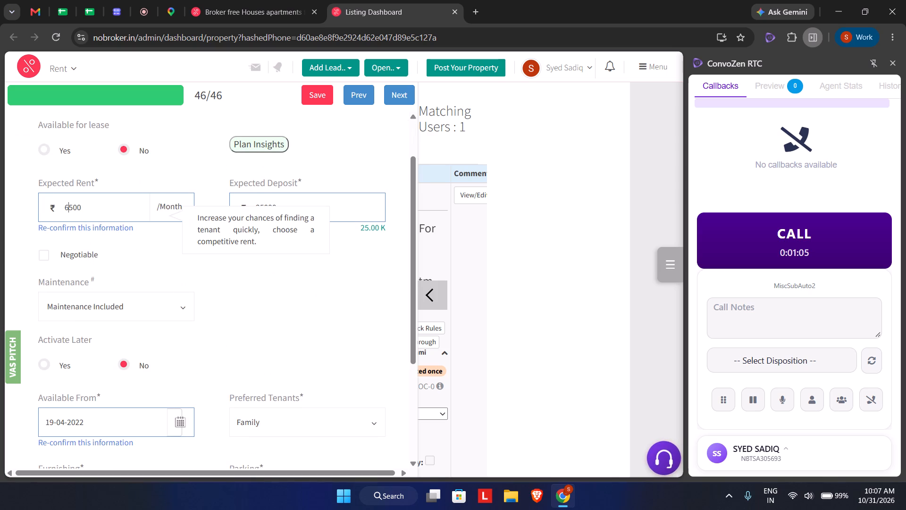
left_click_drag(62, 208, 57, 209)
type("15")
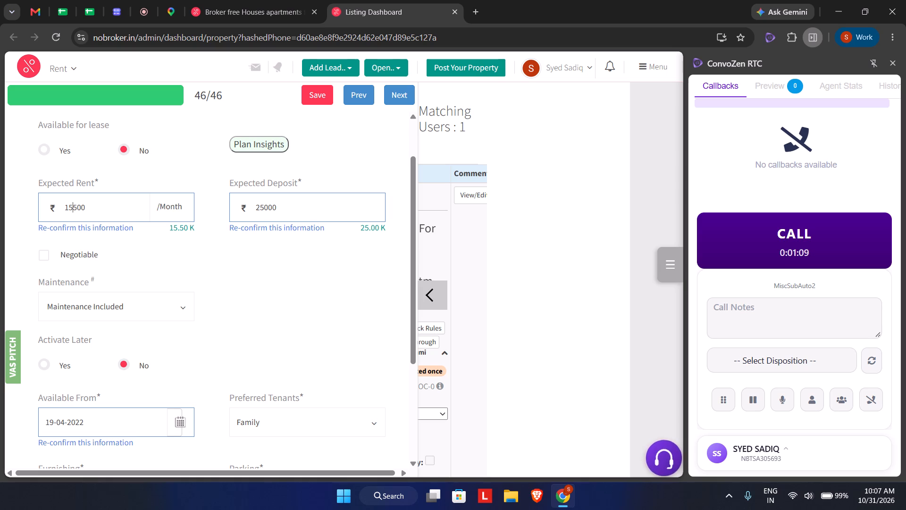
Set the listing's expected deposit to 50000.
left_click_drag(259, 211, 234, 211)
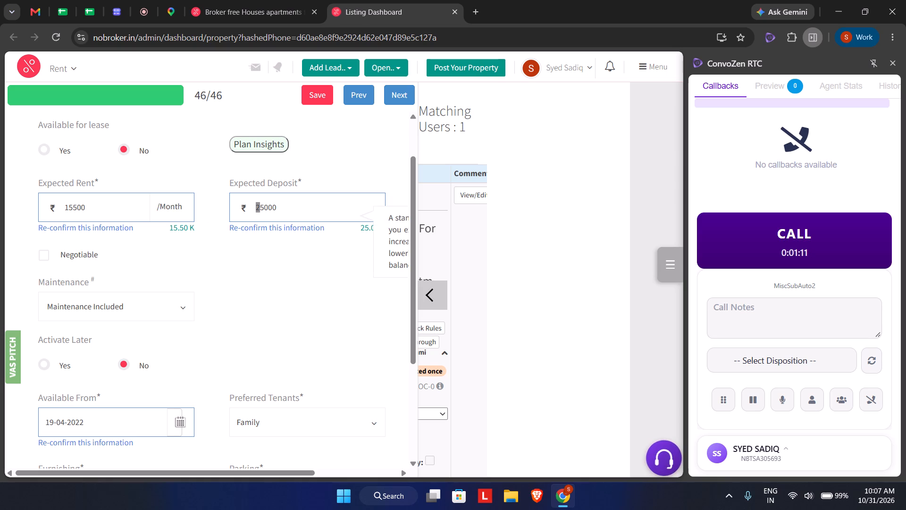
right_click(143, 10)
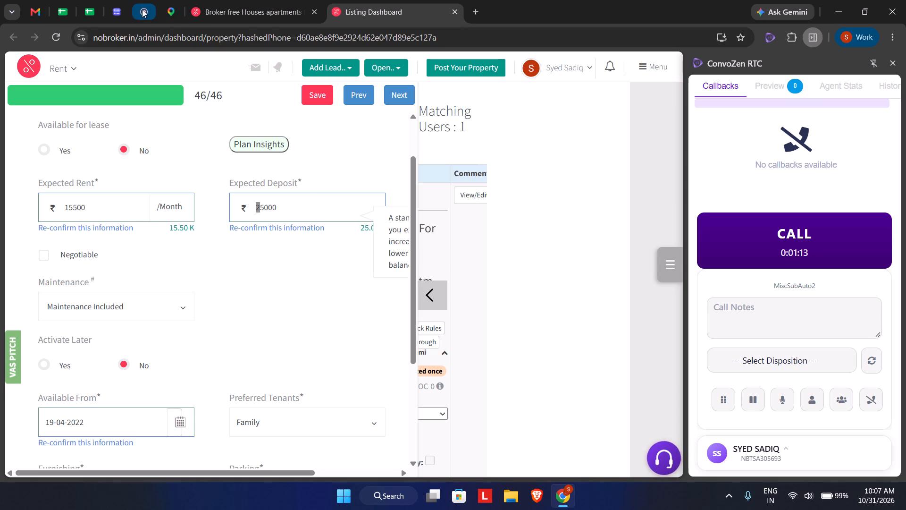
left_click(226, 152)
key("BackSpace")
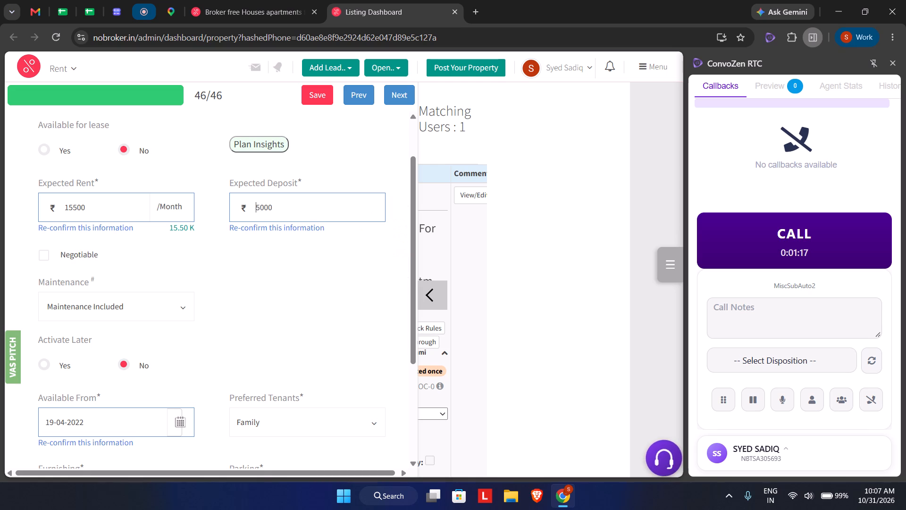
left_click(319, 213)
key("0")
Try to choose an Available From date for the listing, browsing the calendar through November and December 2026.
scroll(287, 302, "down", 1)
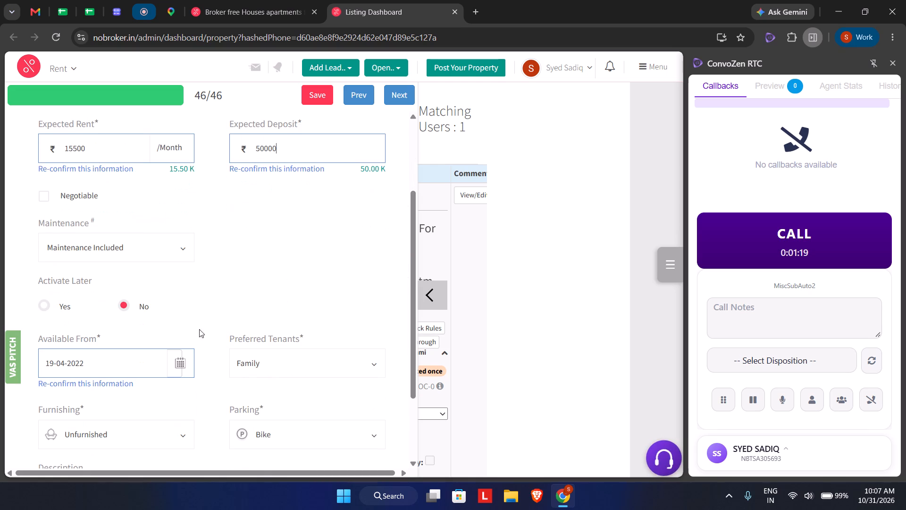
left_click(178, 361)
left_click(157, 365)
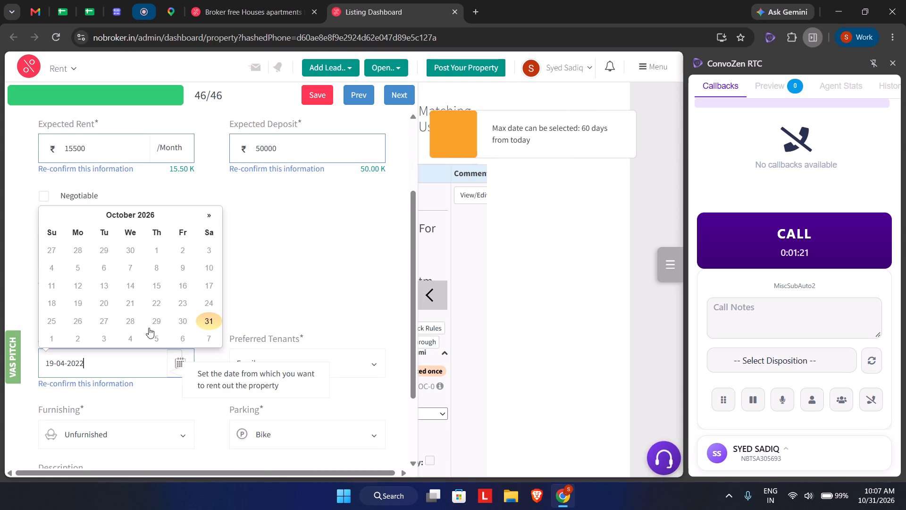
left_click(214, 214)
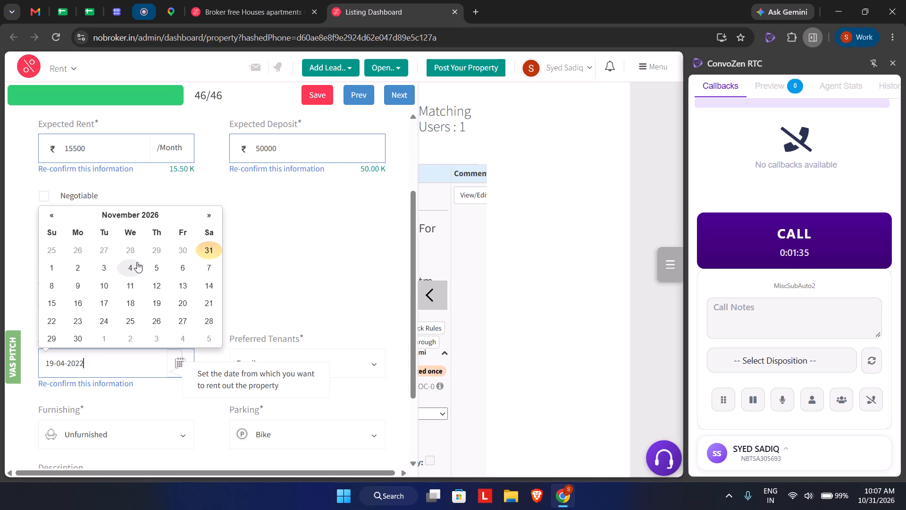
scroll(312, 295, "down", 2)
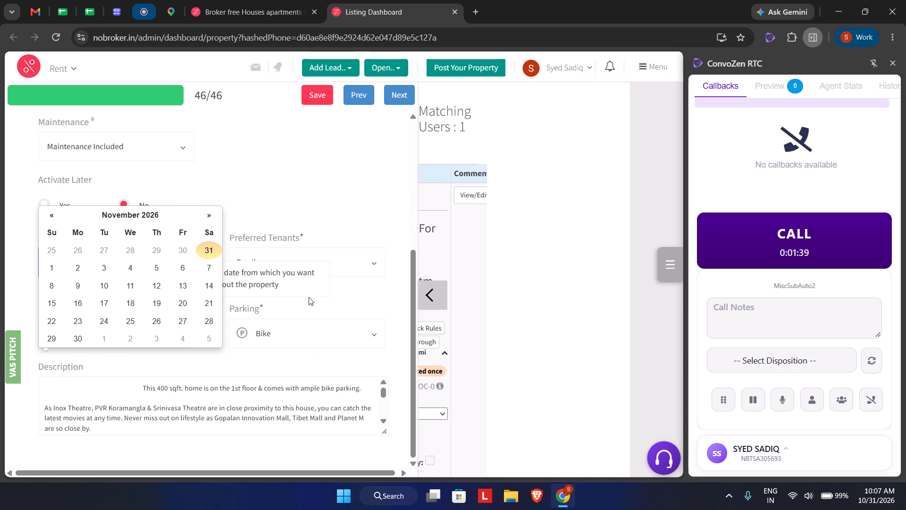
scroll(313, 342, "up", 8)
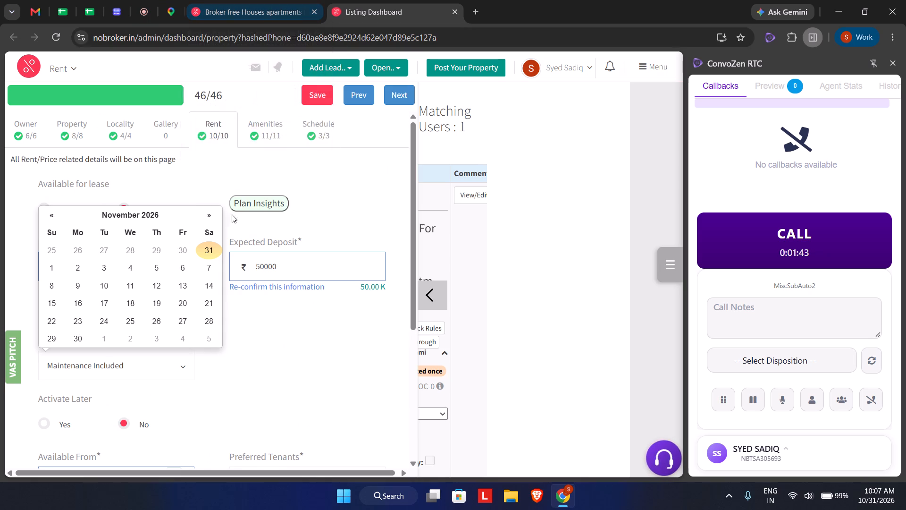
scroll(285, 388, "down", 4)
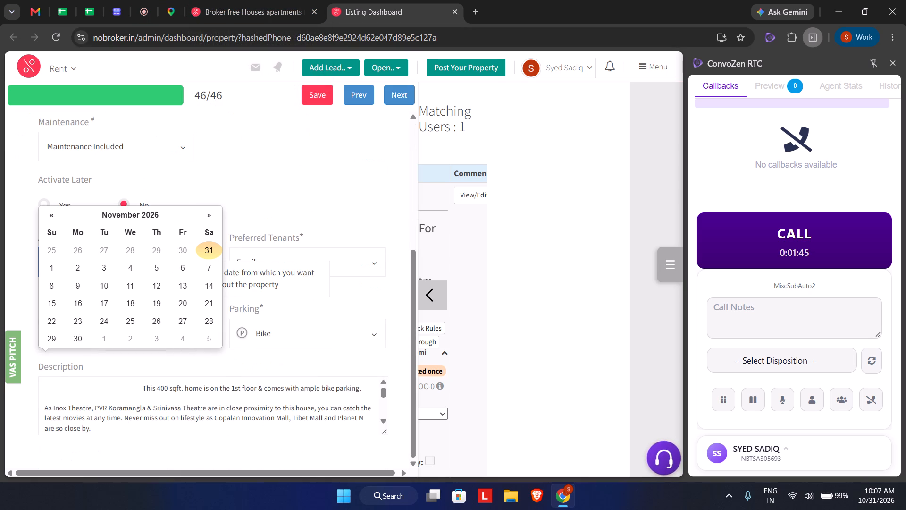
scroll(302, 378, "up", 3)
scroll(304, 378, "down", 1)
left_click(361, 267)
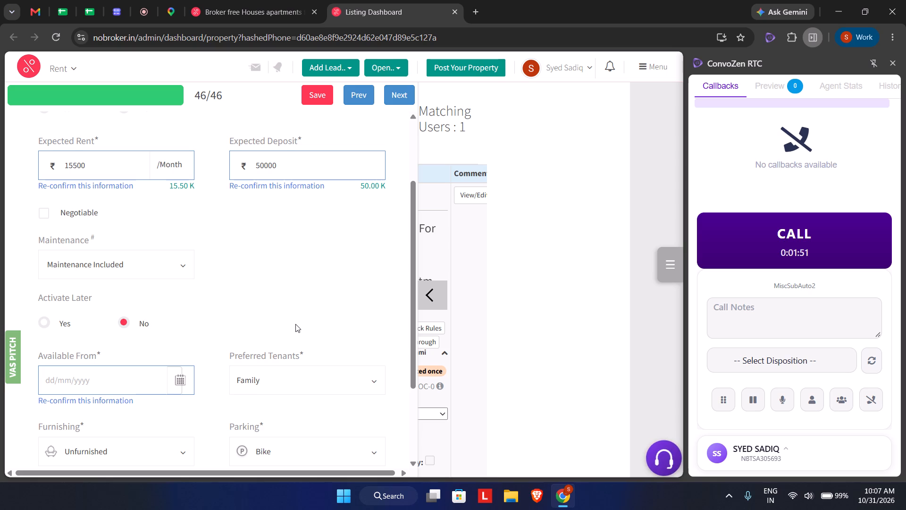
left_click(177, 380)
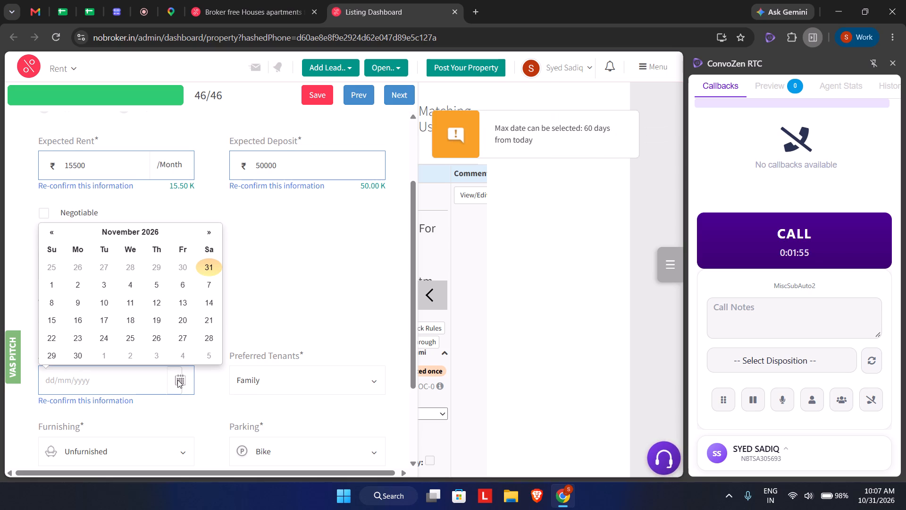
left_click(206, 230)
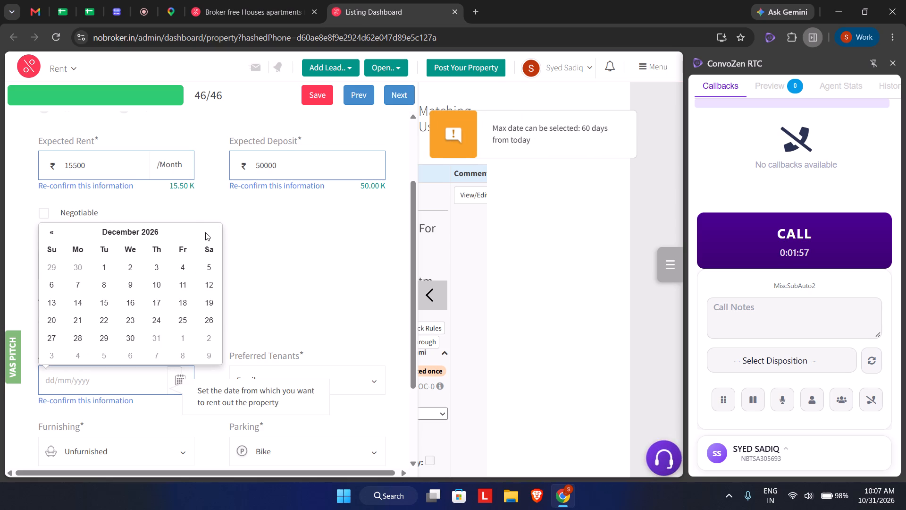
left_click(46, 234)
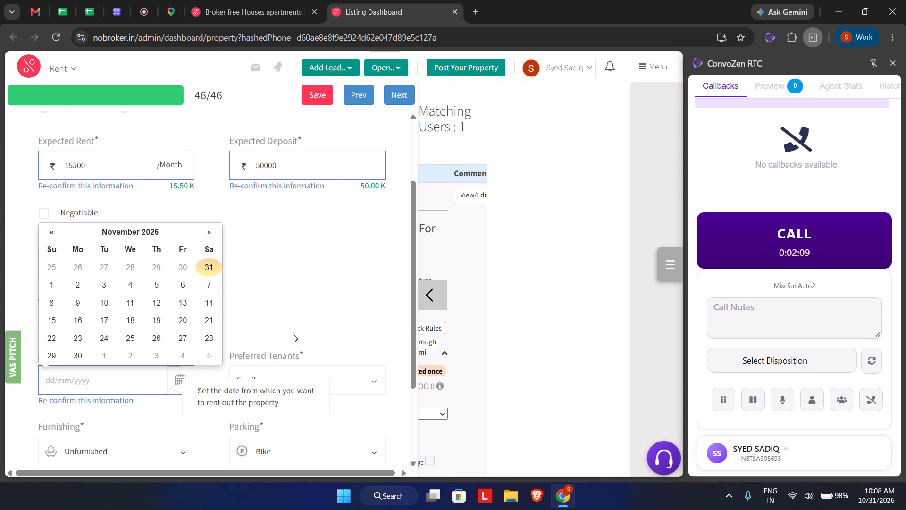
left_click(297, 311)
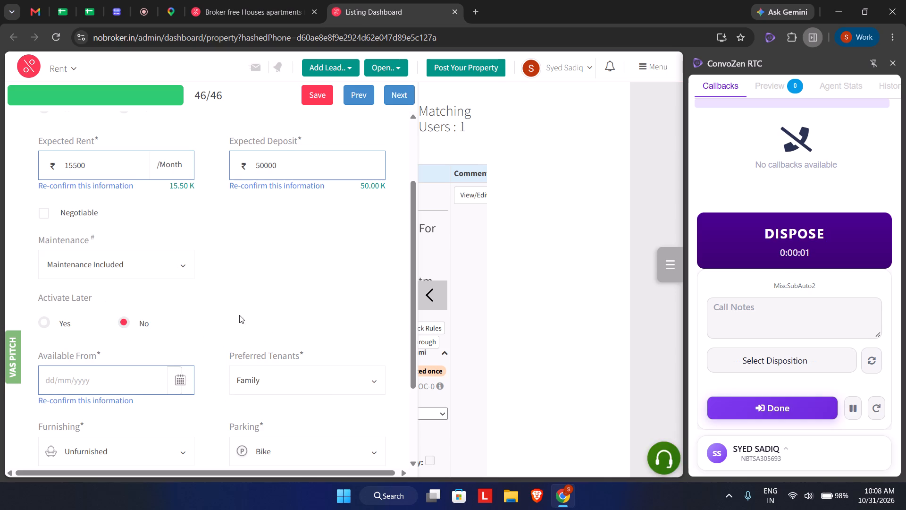
Close the listing's edit form without saving and close the Listing Dashboard to return to the lead.
left_click(438, 300)
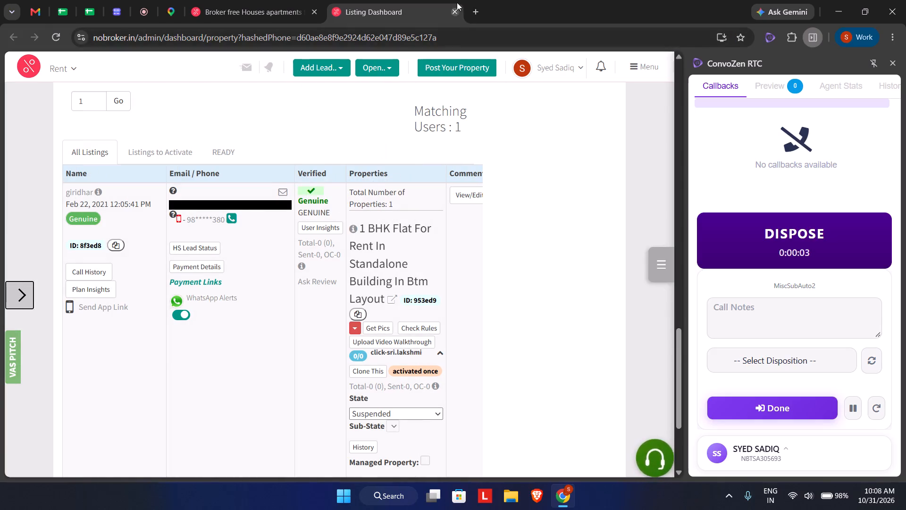
left_click_drag(453, 0, 451, 7)
left_click(458, 11)
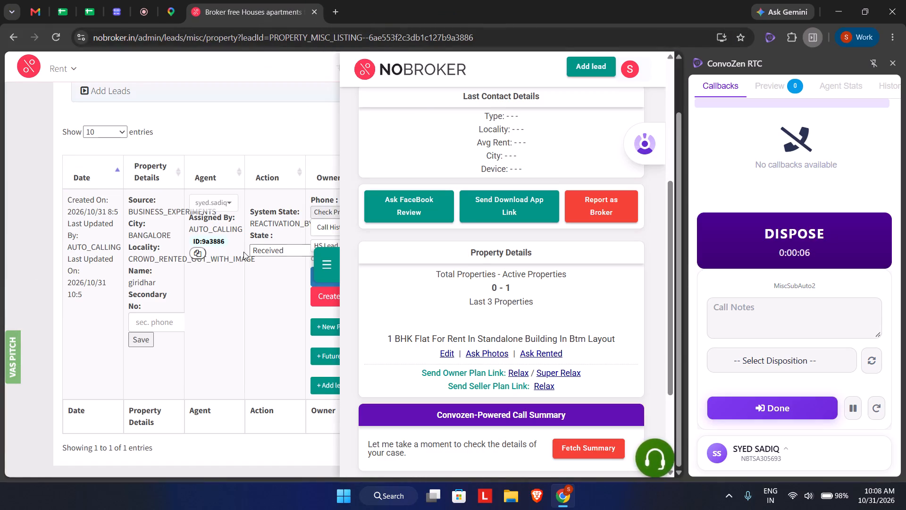
Set the Bangalore lead's state to Rejected.
left_click(271, 251)
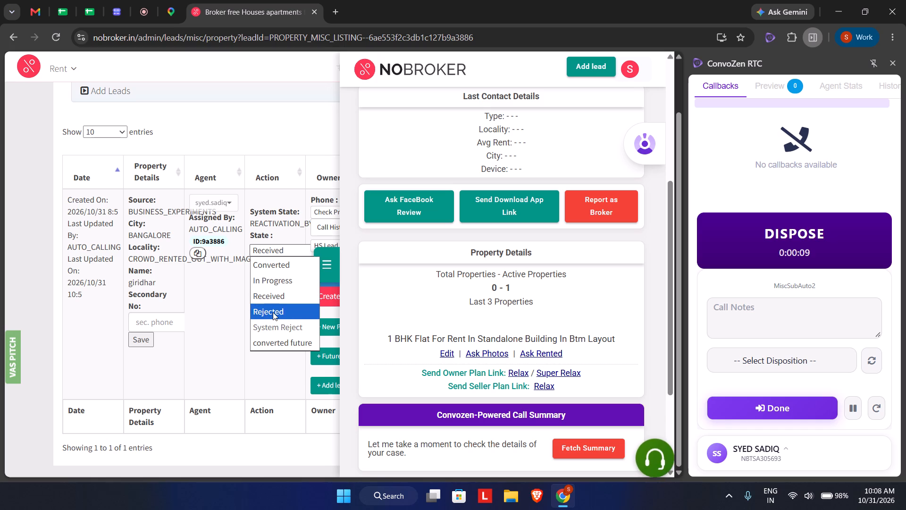
left_click(267, 313)
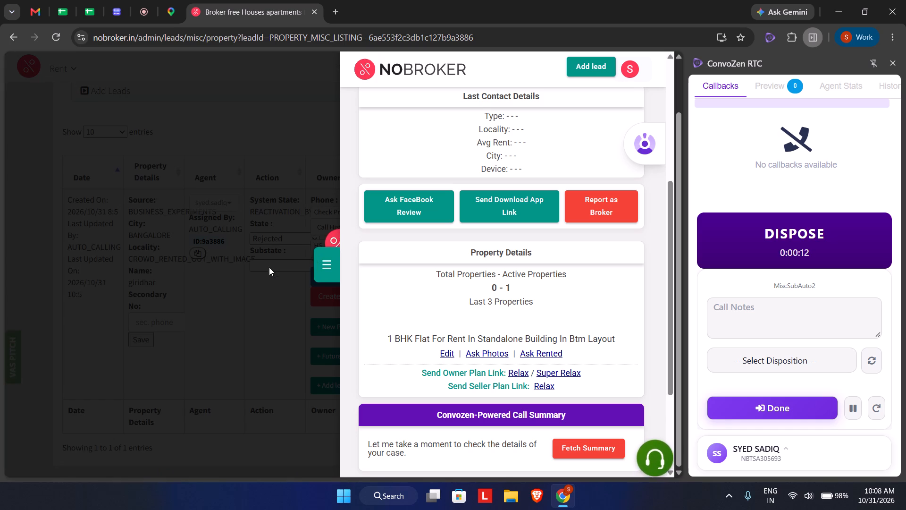
Submit the ended call's disposition as Click Calling with Rented Out as the level 3 reason.
left_click_drag(807, 359, 800, 361)
left_click(774, 397)
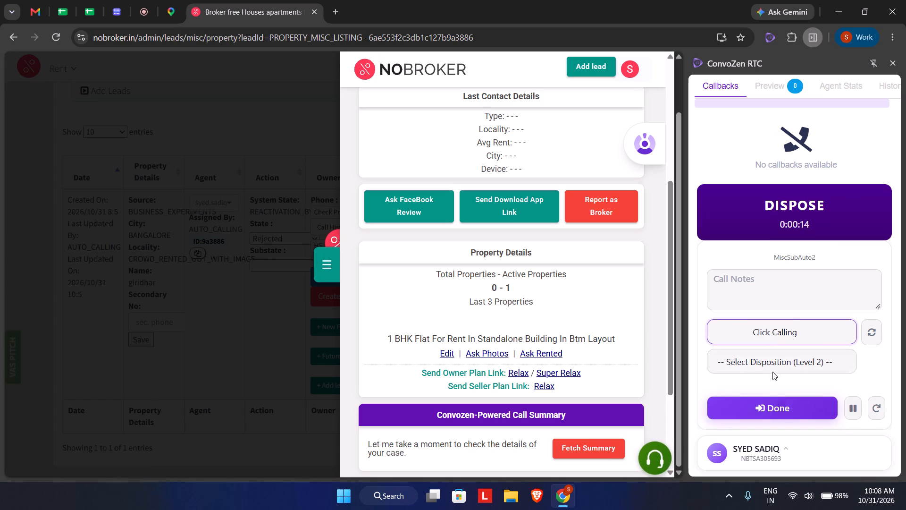
left_click(772, 369)
left_click(769, 443)
left_click(779, 355)
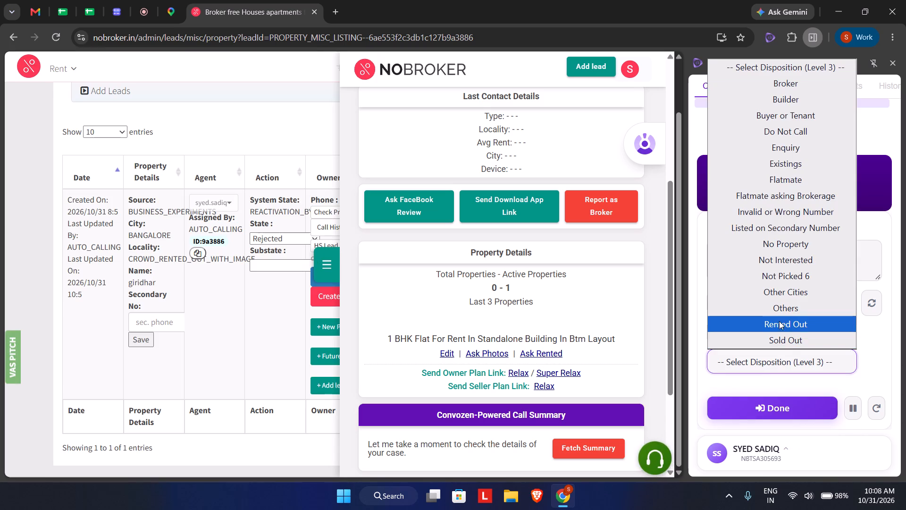
left_click(779, 320)
left_click(734, 417)
Choose a substate for the rejected Bangalore lead.
left_click(260, 266)
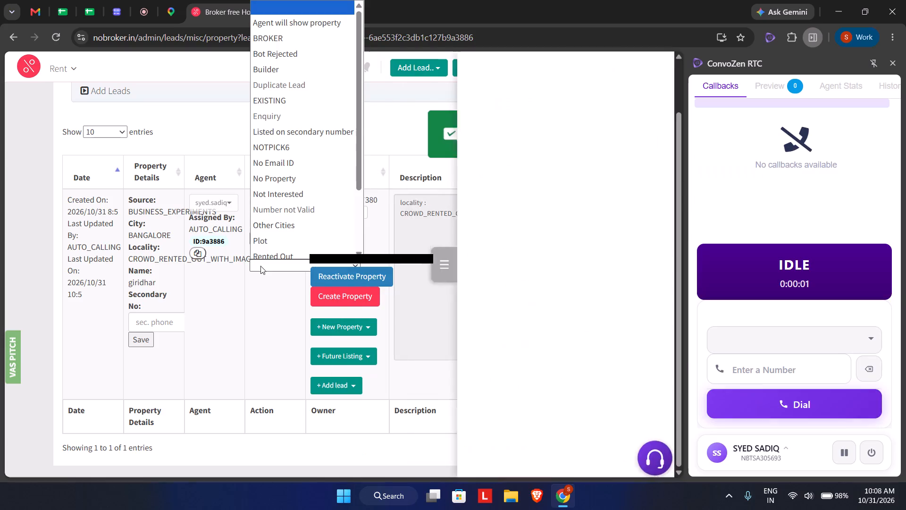
left_click(264, 246)
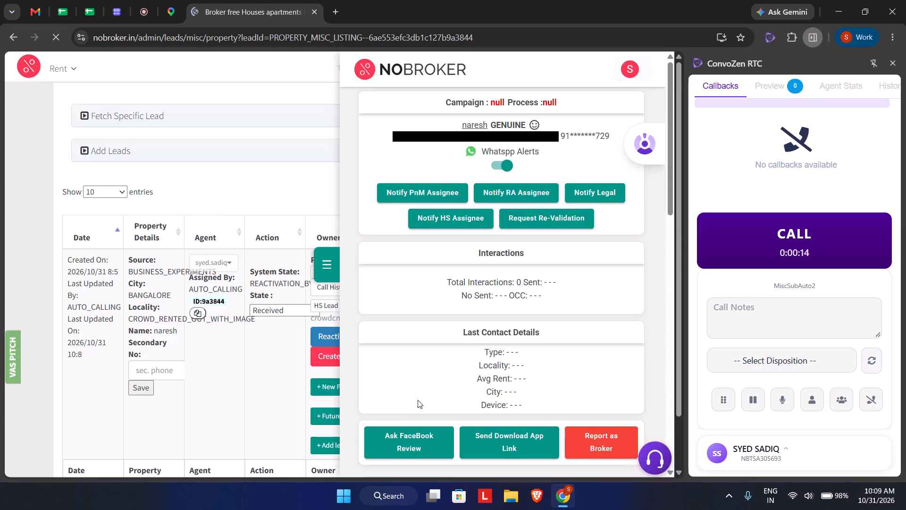
Review the new lead's Kempapura Agrahara shop listing and set the lead's state to Rejected with substate Rented Out.
scroll(416, 400, "down", 3)
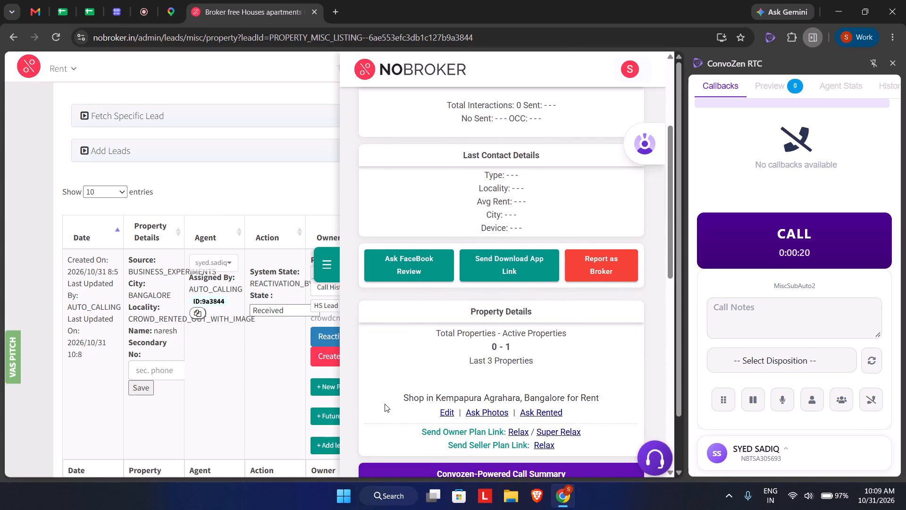
left_click(265, 306)
left_click(256, 370)
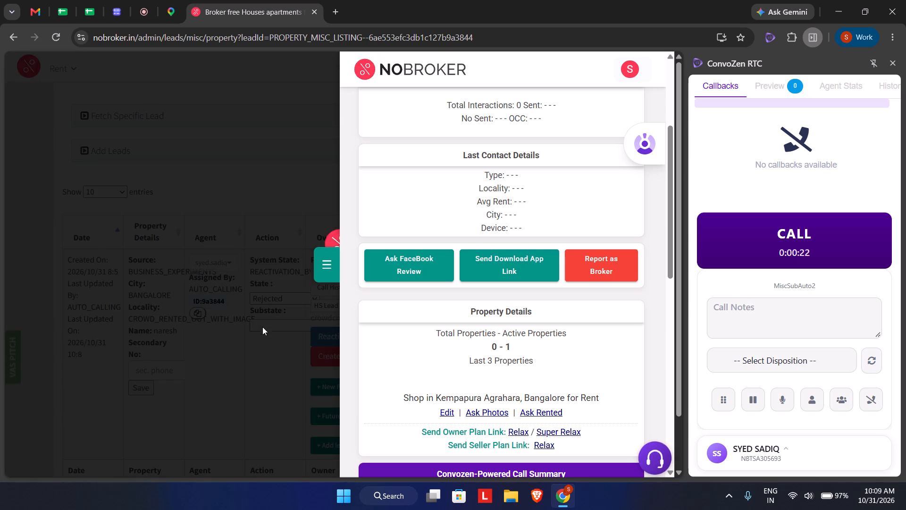
left_click(258, 329)
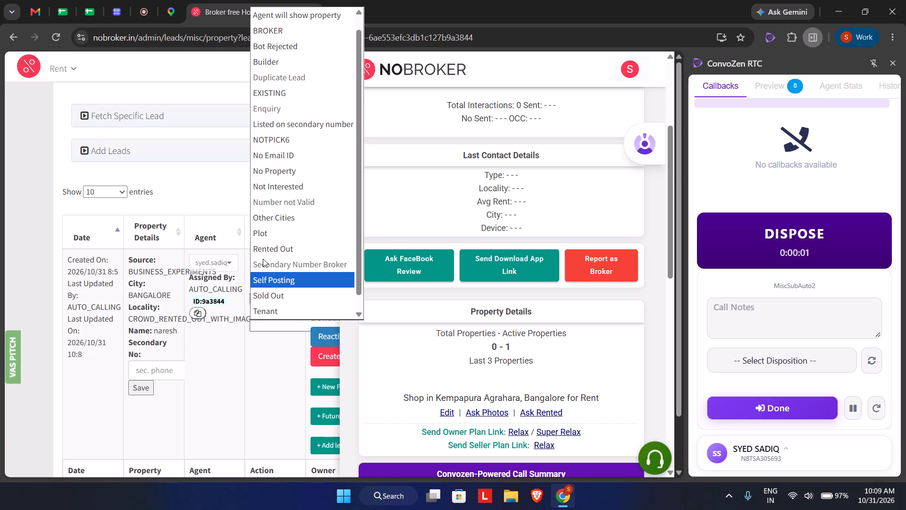
left_click(266, 247)
Submit the disposition for the shop owner's call with Rented Out as the level 3 reason.
left_click(797, 358)
left_click(792, 392)
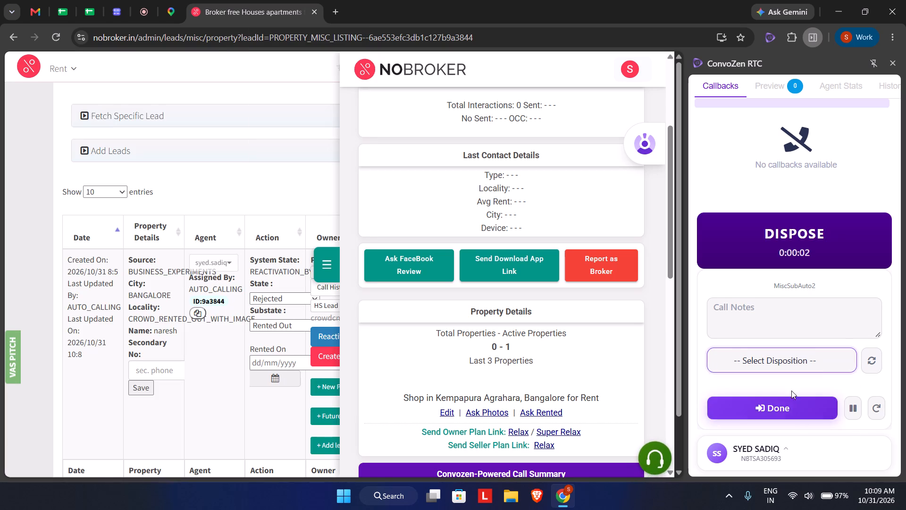
left_click(786, 368)
left_click(776, 445)
left_click(777, 357)
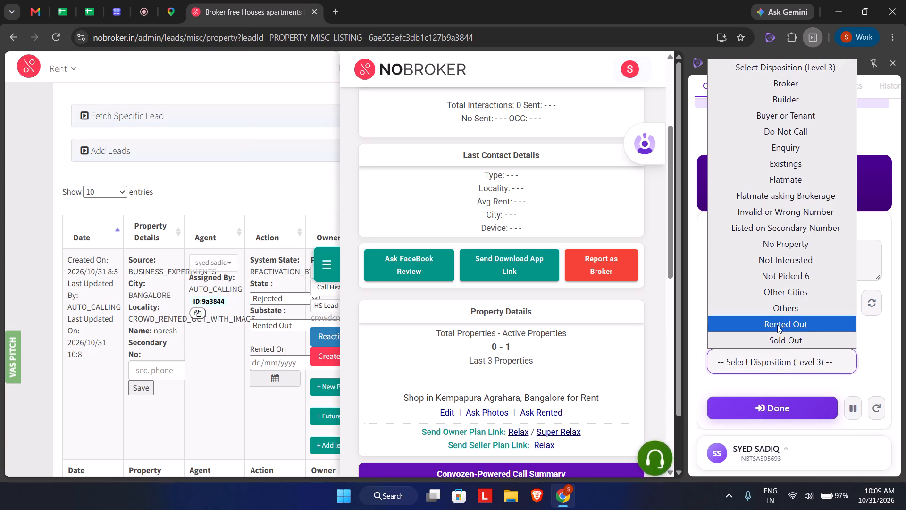
left_click(777, 325)
left_click(770, 412)
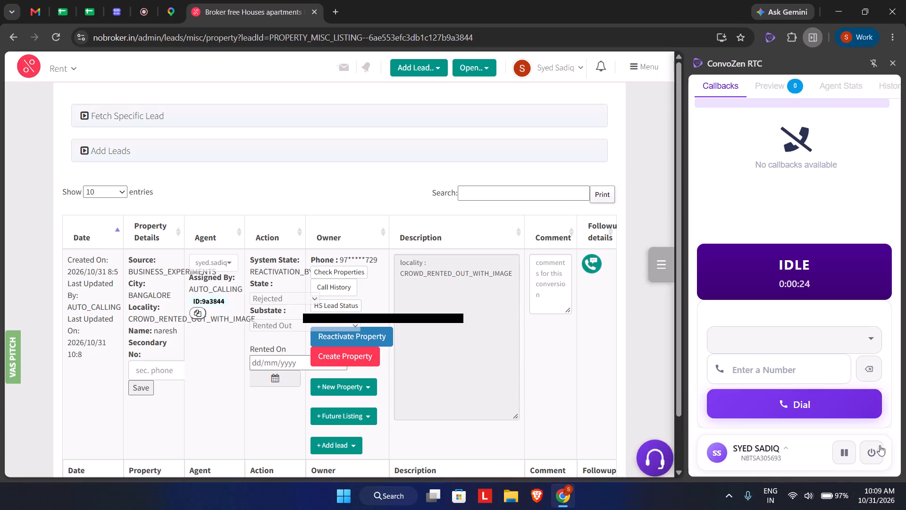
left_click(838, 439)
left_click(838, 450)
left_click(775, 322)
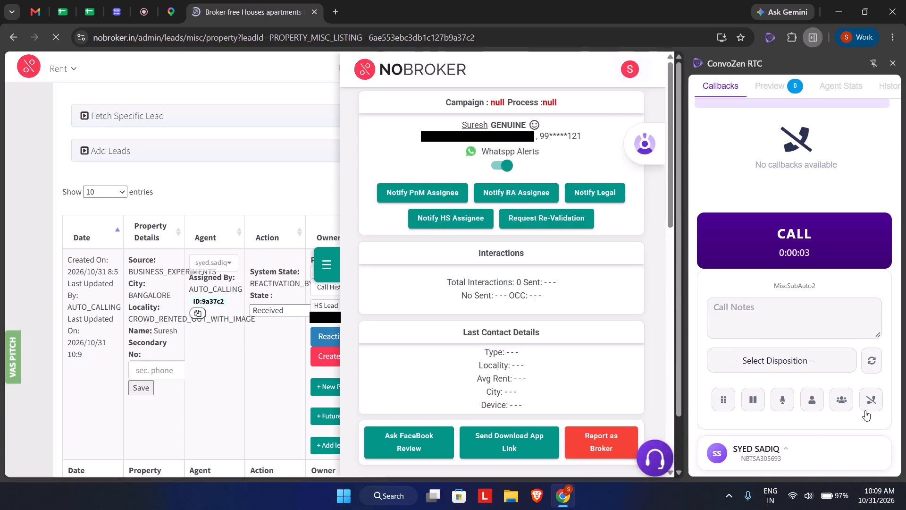
Examine the property details of the next Bangalore lead during the incoming call.
scroll(538, 392, "down", 5)
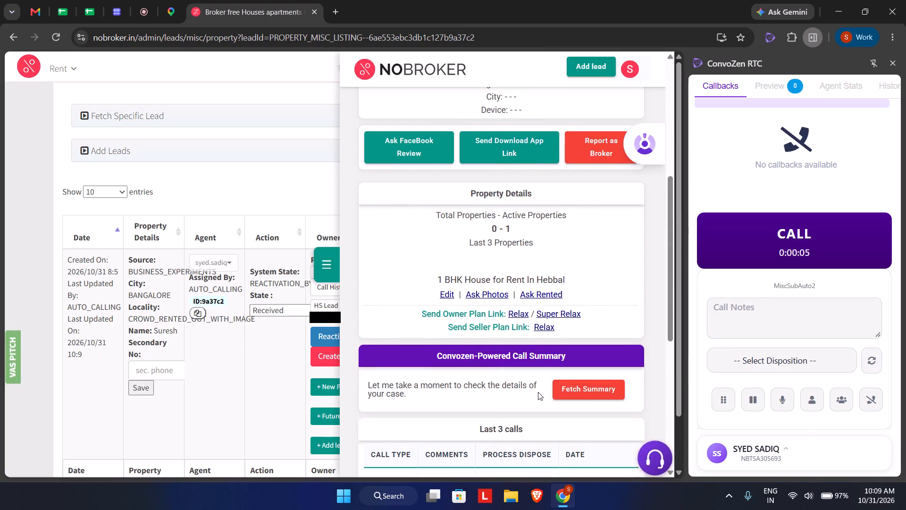